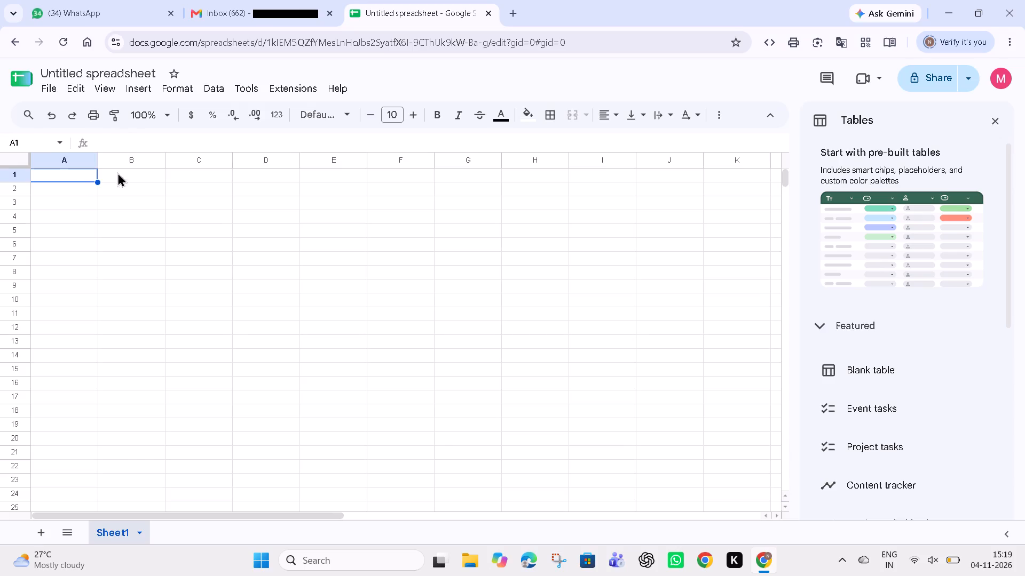
# Enter the column header "Roll No (ID NO)" in cell A1 of the blank sheet.
pyautogui.moveTo(190, 174); pyautogui.dragTo(84, 173)
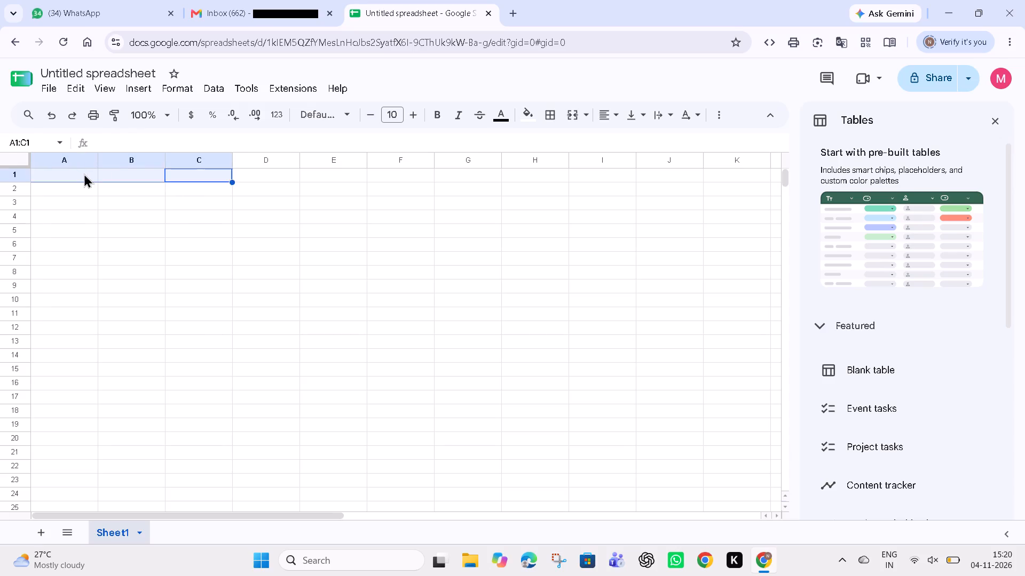
pyautogui.click(84, 173)
pyautogui.write('Roll No')
pyautogui.click(110, 172)
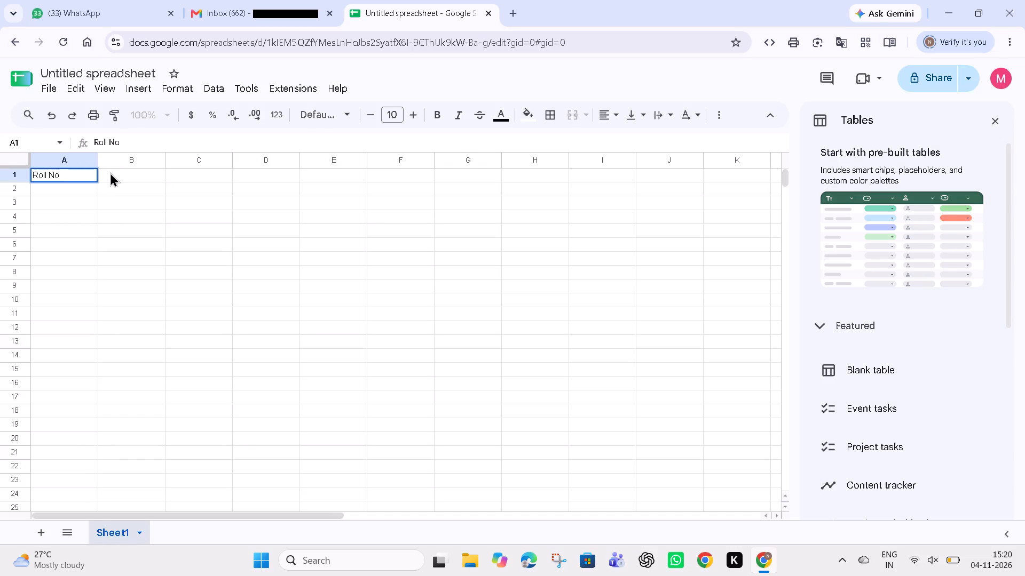
pyautogui.click(84, 179)
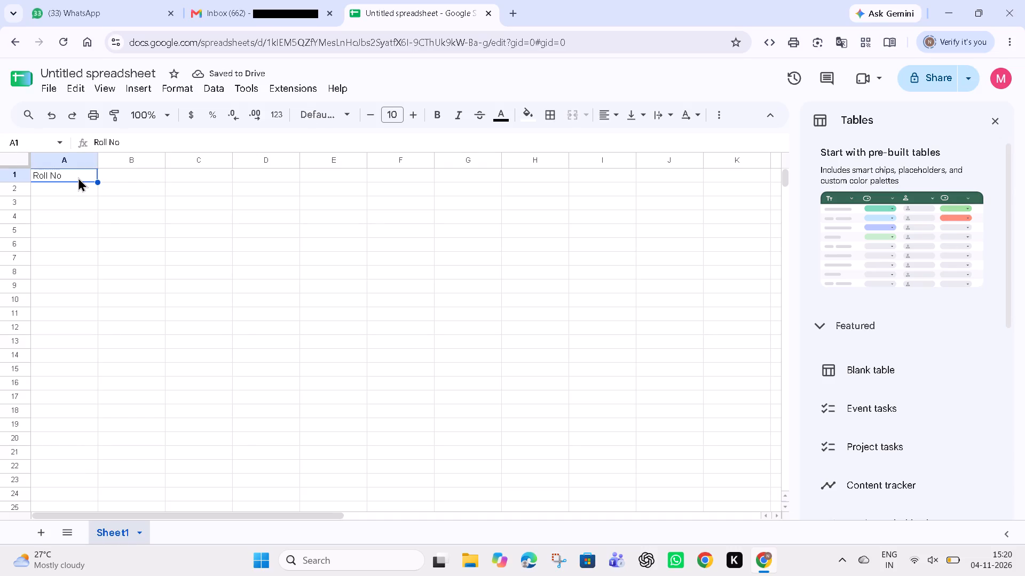
pyautogui.doubleClick(73, 177)
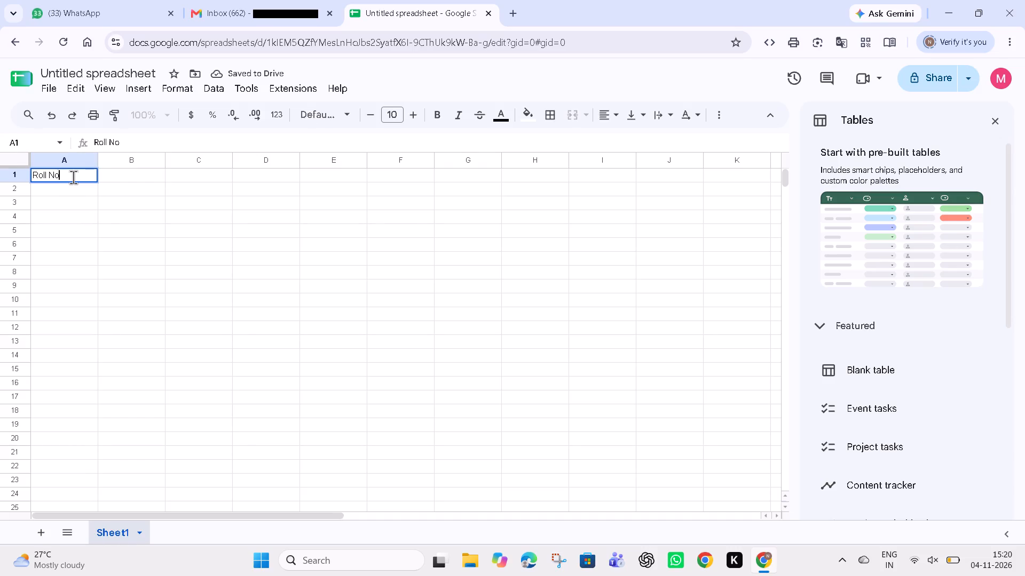
pyautogui.press('space')
pyautogui.write('(ID NO)')
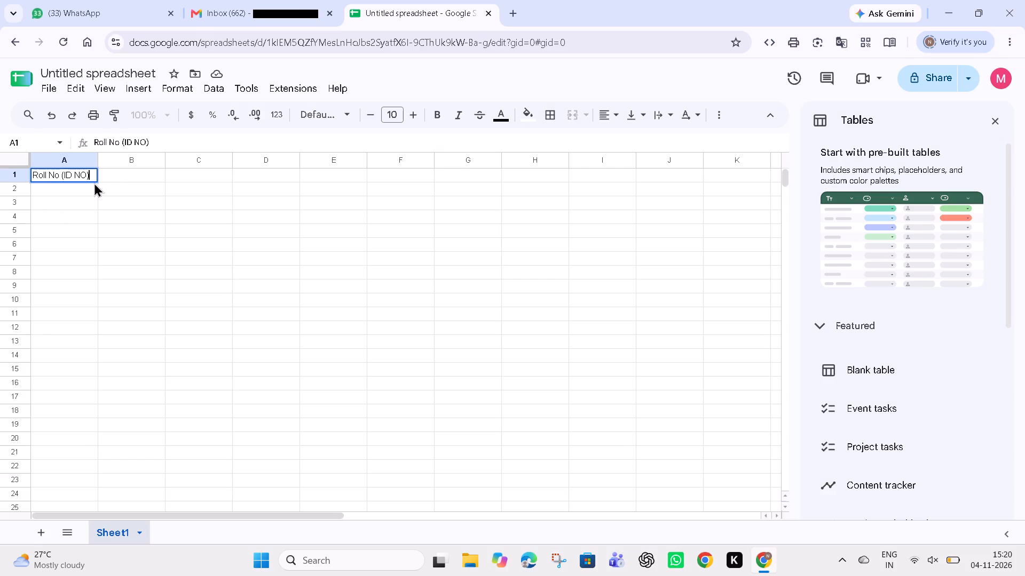
# Add the column headers "Student name" in cell B1 and "LA&FC" in cell C1.
pyautogui.click(113, 174)
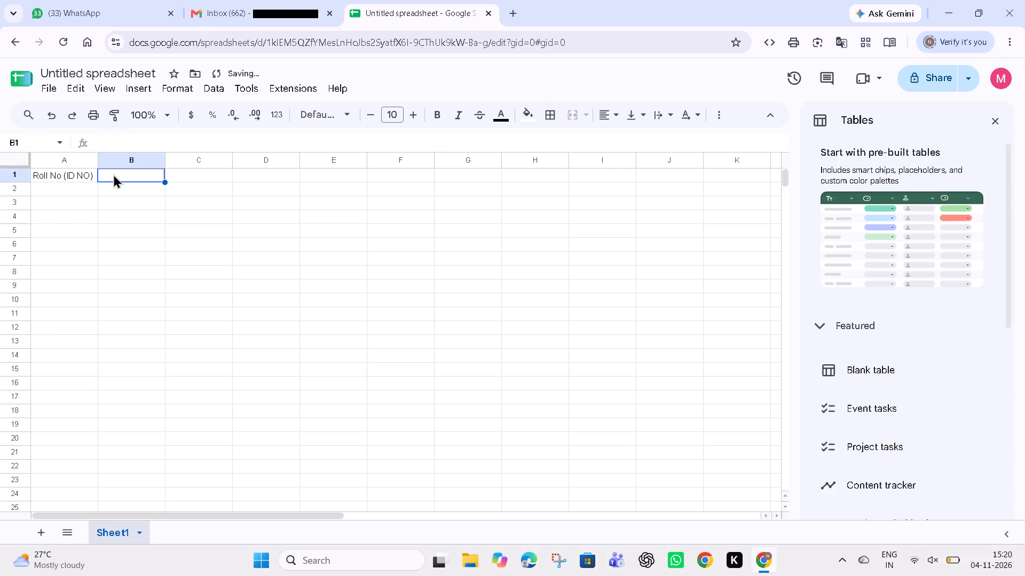
pyautogui.write('Student name')
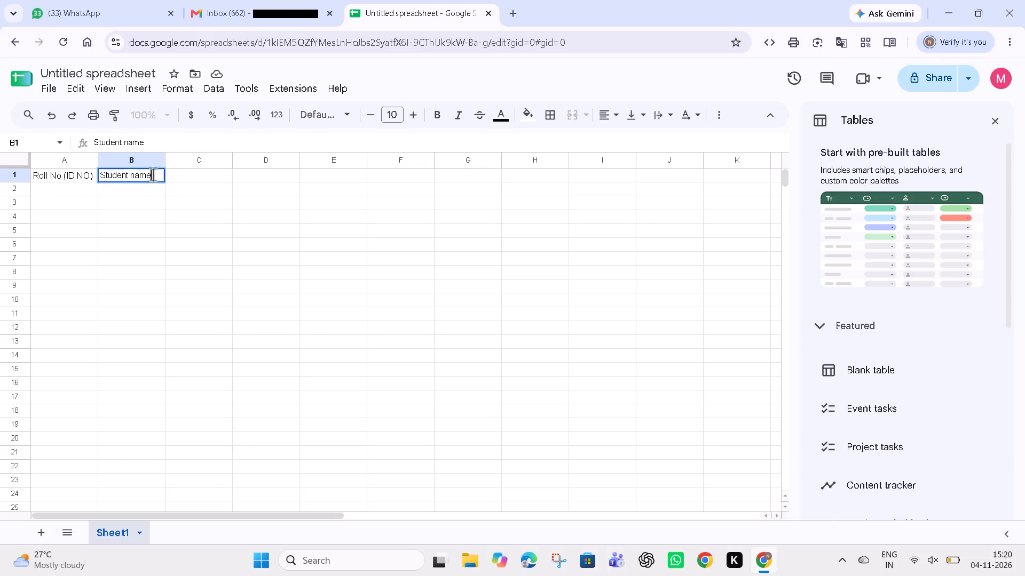
pyautogui.click(179, 172)
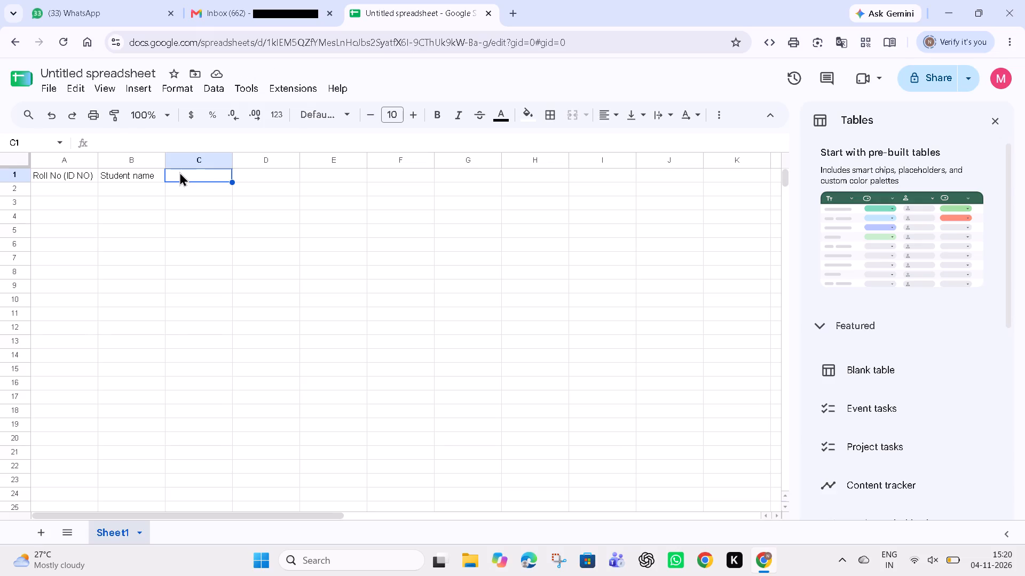
pyautogui.write('LA')
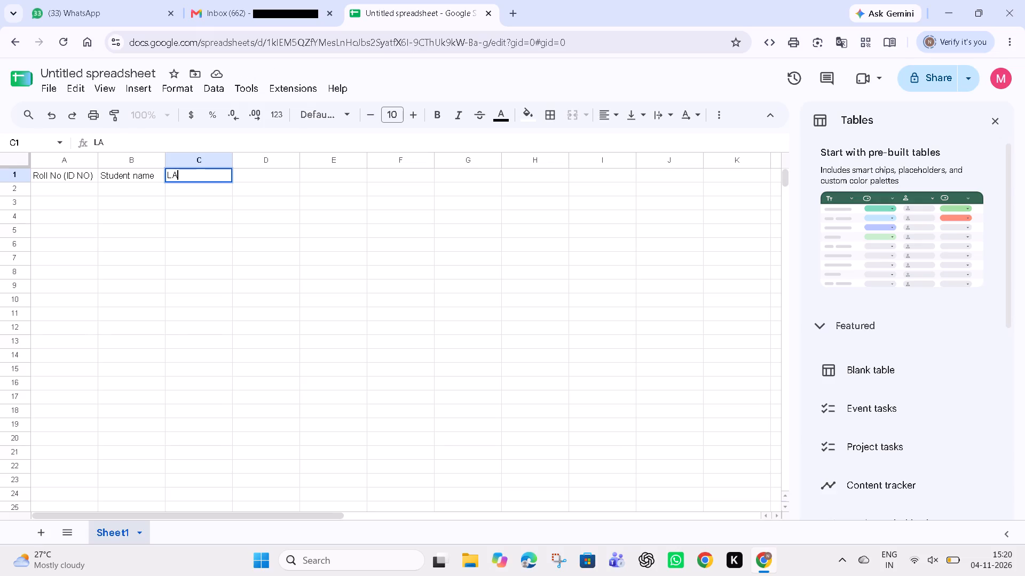
pyautogui.hotkey('shift', '&')
pyautogui.write('FC')
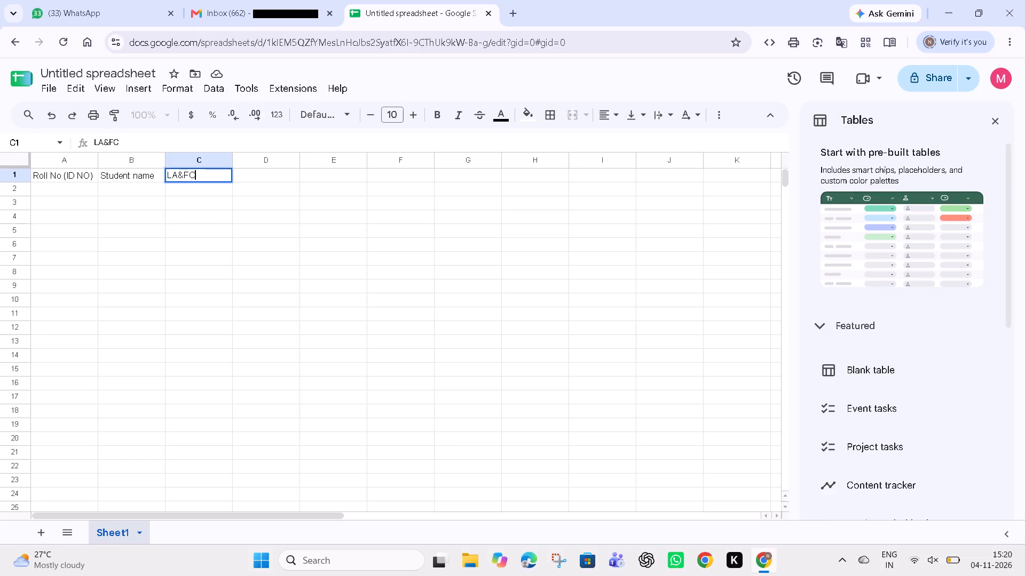
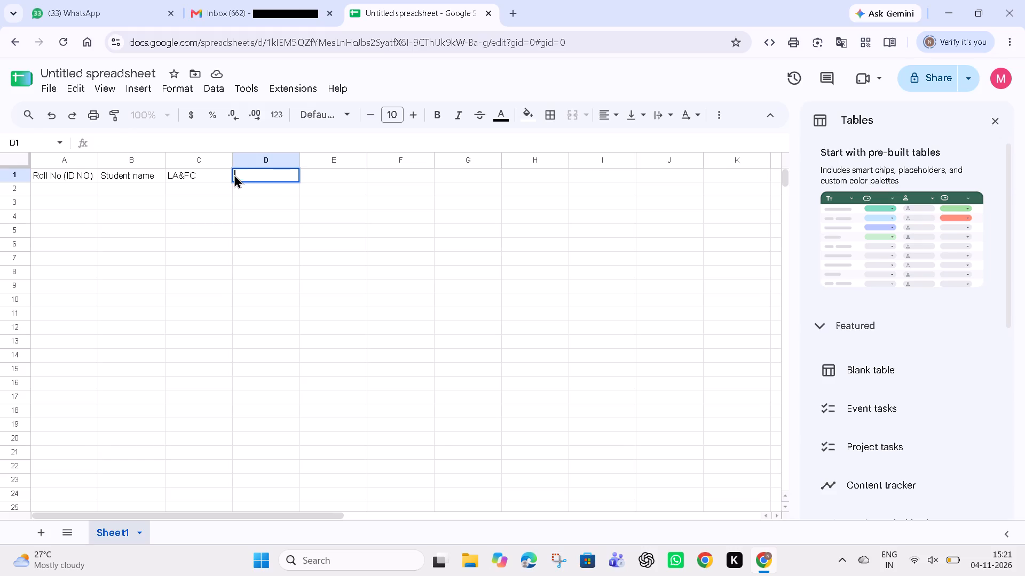
# Add the column header "EC" in cell E1, leaving cell D1 blank.
pyautogui.click(267, 174)
pyautogui.click(324, 172)
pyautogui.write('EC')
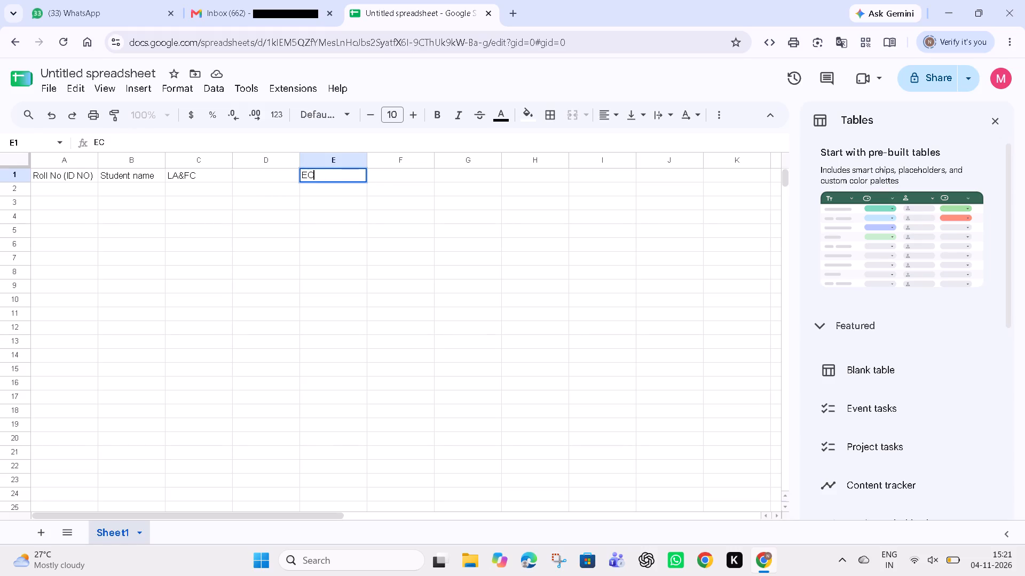
pyautogui.click(269, 176)
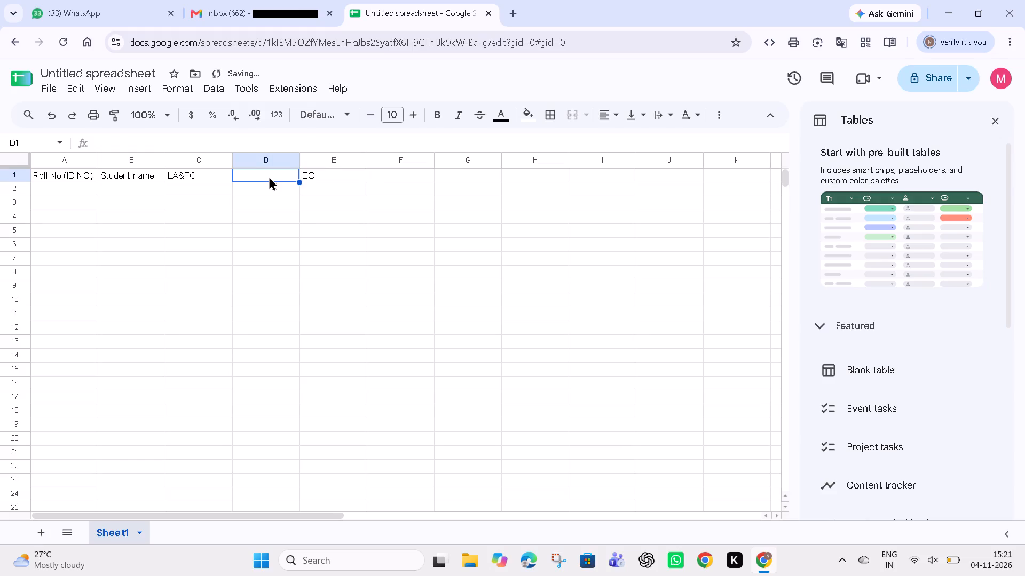
# Fill in the subject headers "PPSP" in cell D1, "BEEE" in F1, "BEEE LAB" in G1 and "FEC" in H1.
pyautogui.write('PPSP')
pyautogui.click(380, 173)
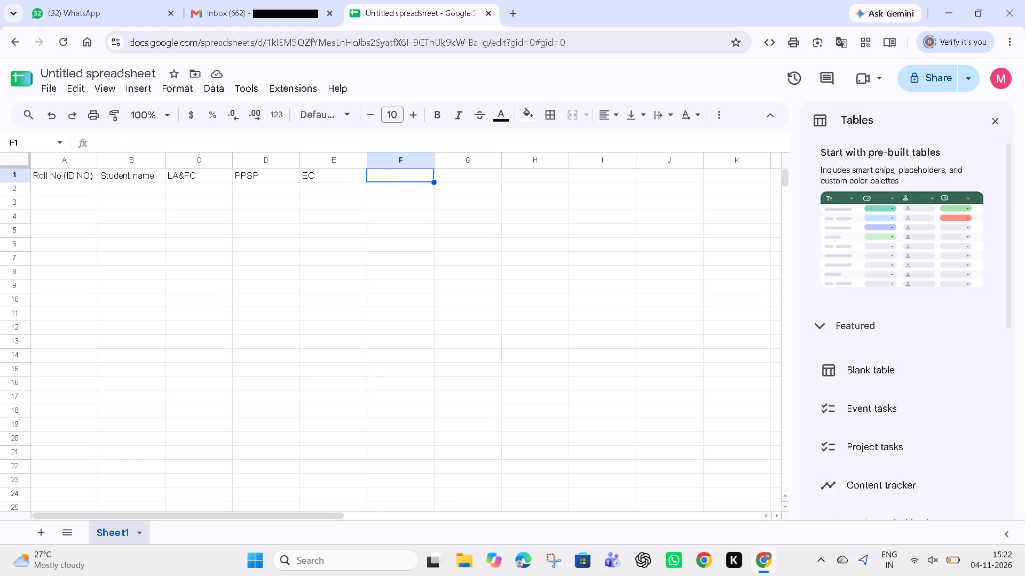
pyautogui.hotkey('shift', 'b')
pyautogui.write('EEE')
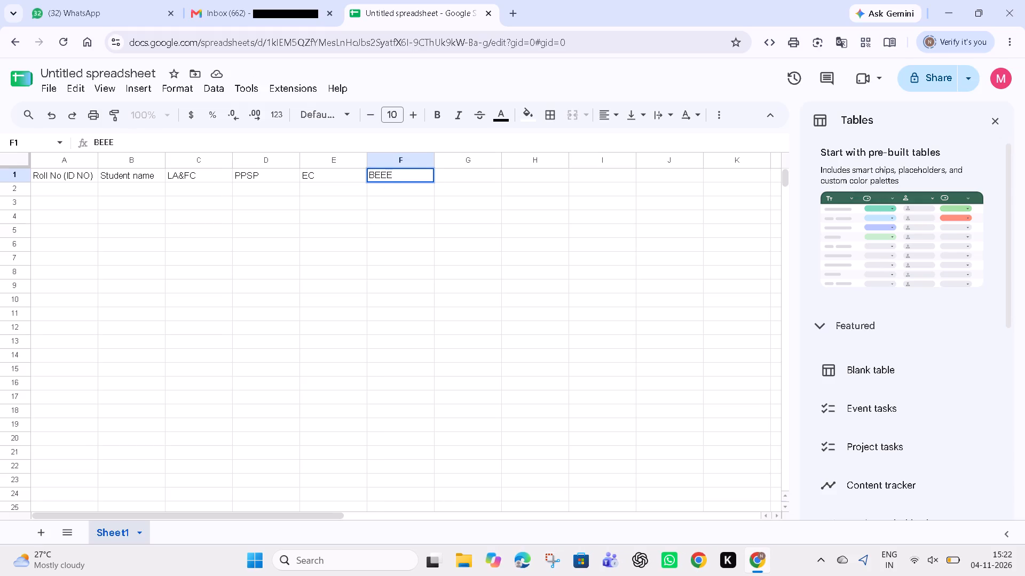
pyautogui.click(466, 172)
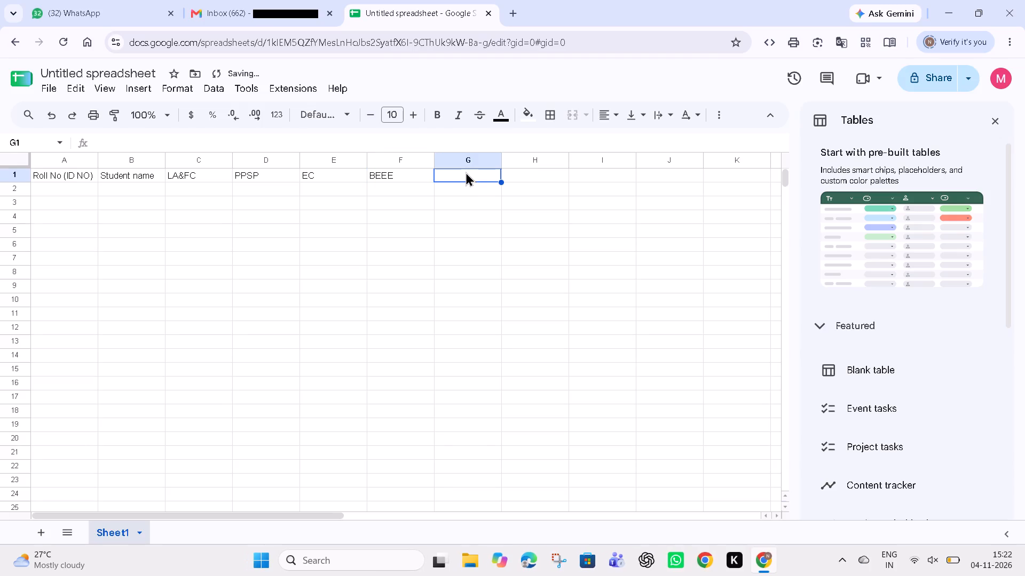
pyautogui.write('BEEE LAB')
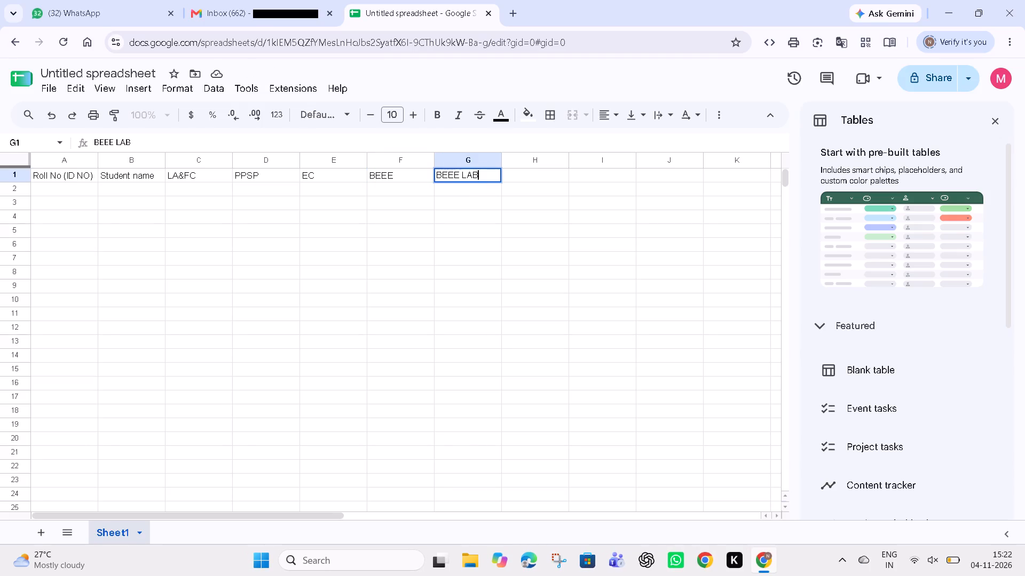
pyautogui.click(554, 175)
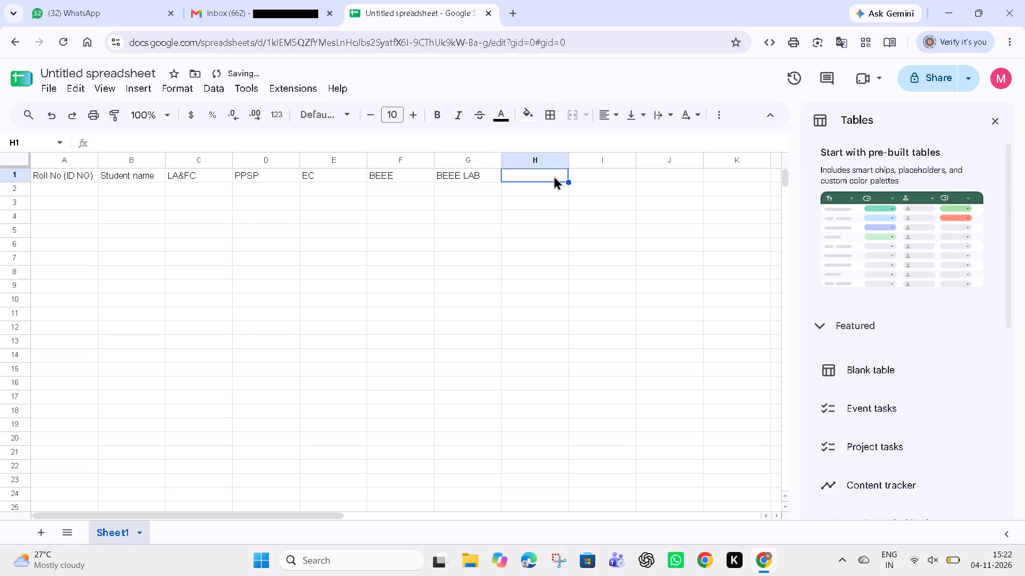
pyautogui.write('FEC')
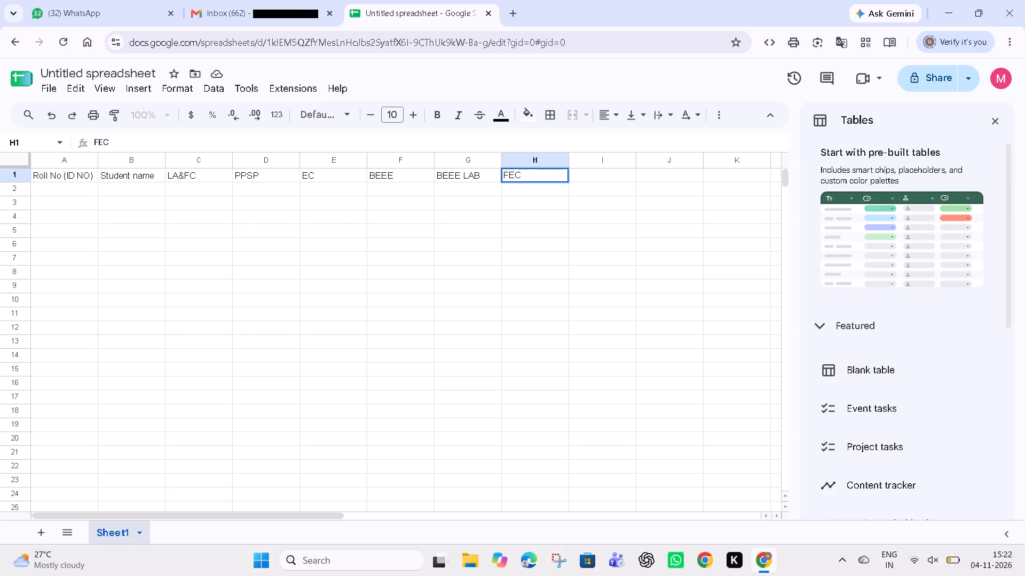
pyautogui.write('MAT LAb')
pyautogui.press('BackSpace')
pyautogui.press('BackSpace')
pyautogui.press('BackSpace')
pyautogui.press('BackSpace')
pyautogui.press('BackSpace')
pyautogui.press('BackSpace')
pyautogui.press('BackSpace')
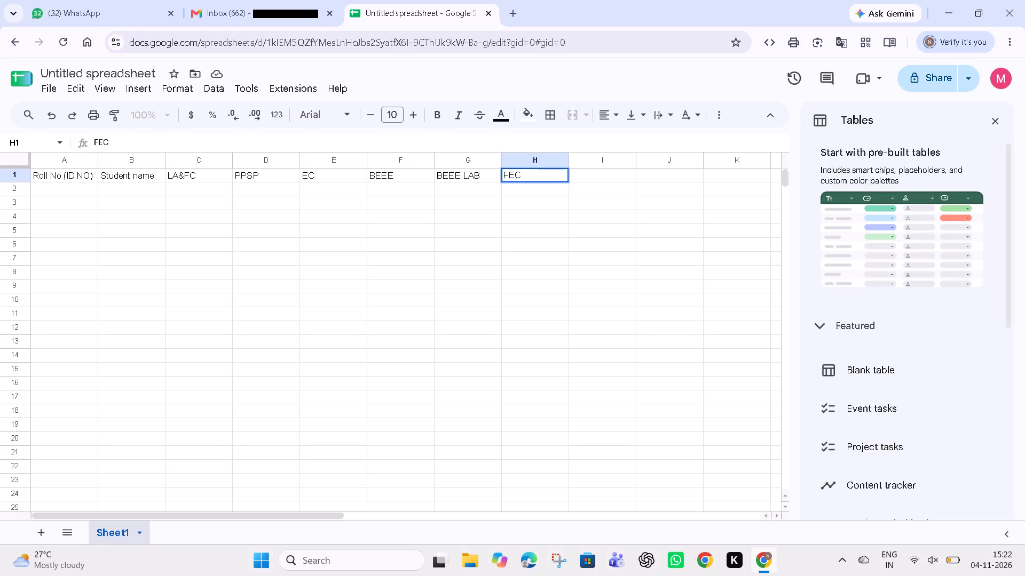
# Add the subject header "MAT LAB" in cell I1.
pyautogui.click(613, 171)
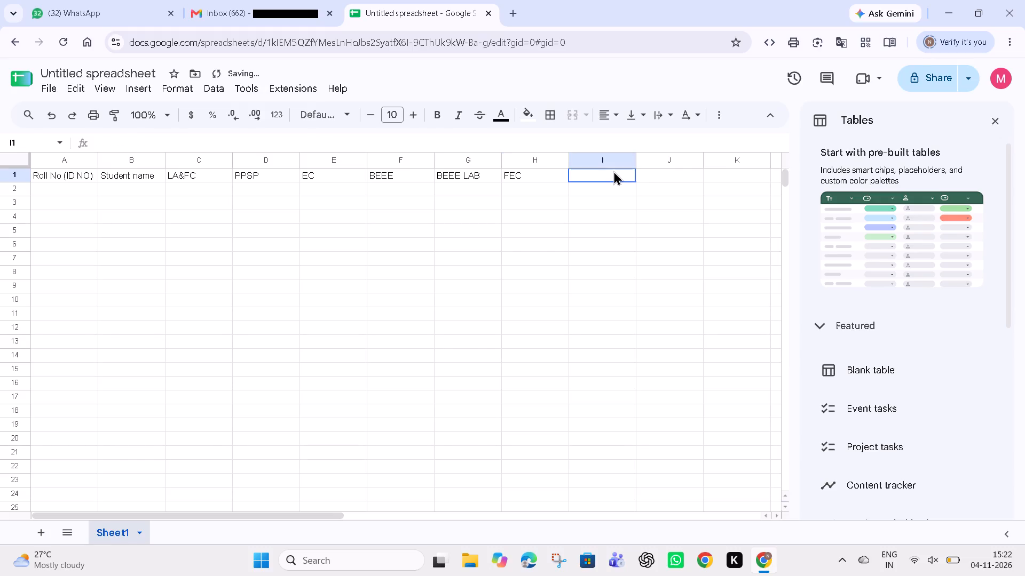
pyautogui.write('MAT LAB')
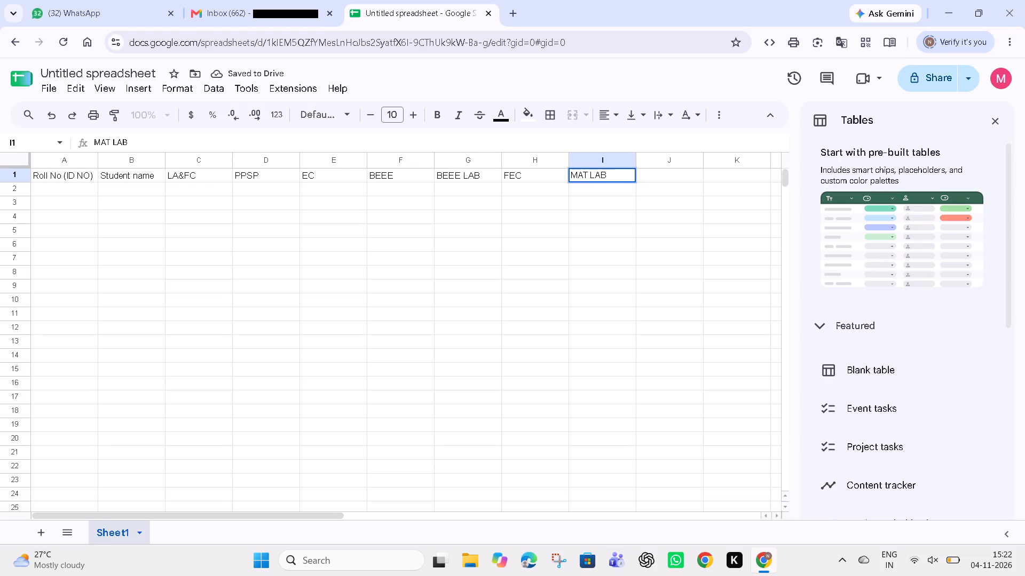
pyautogui.click(252, 190)
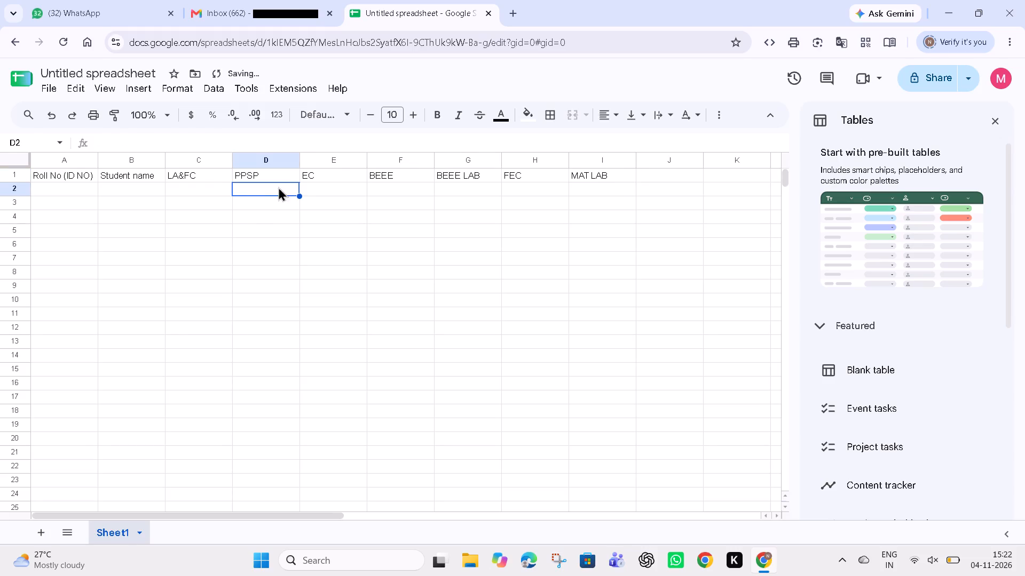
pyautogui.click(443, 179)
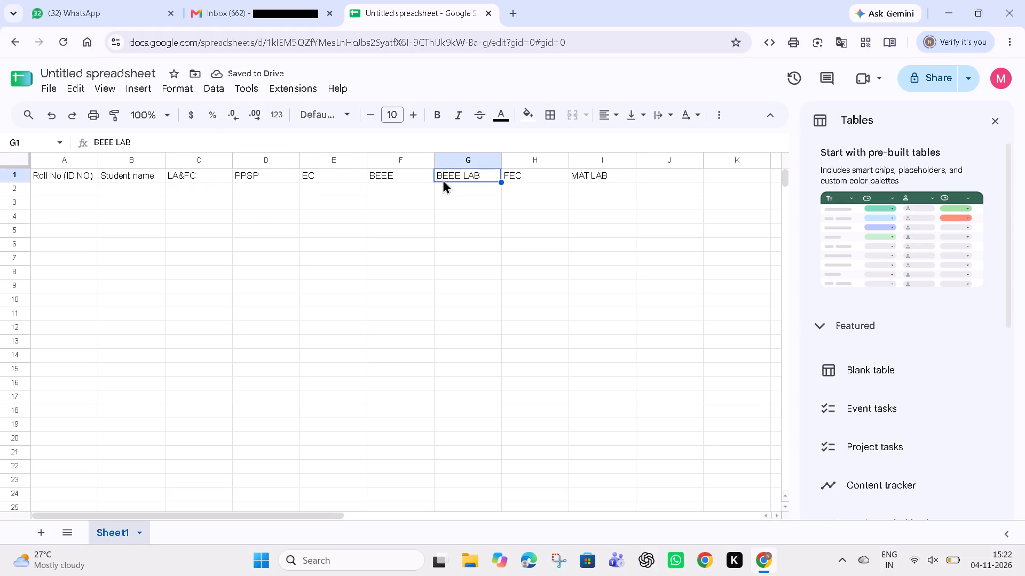
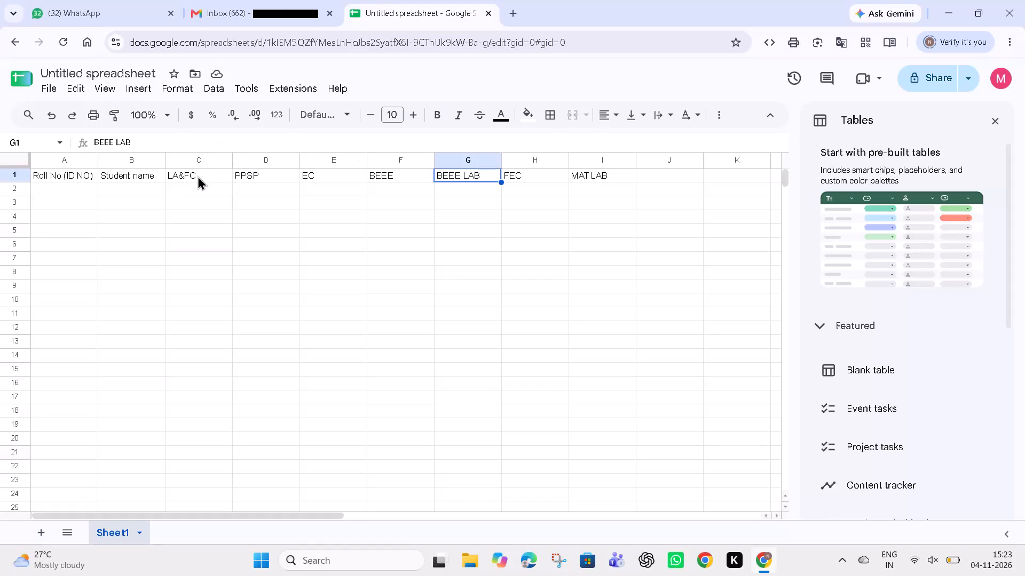
# Replace the subject header in cell C1 with "PC".
pyautogui.click(198, 175)
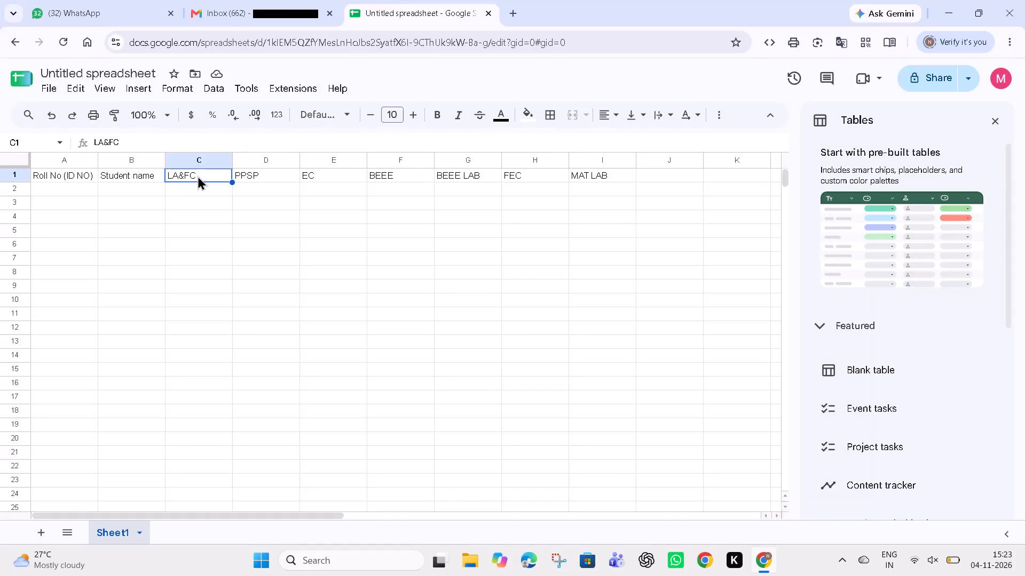
pyautogui.press('BackSpace')
pyautogui.write('PC')
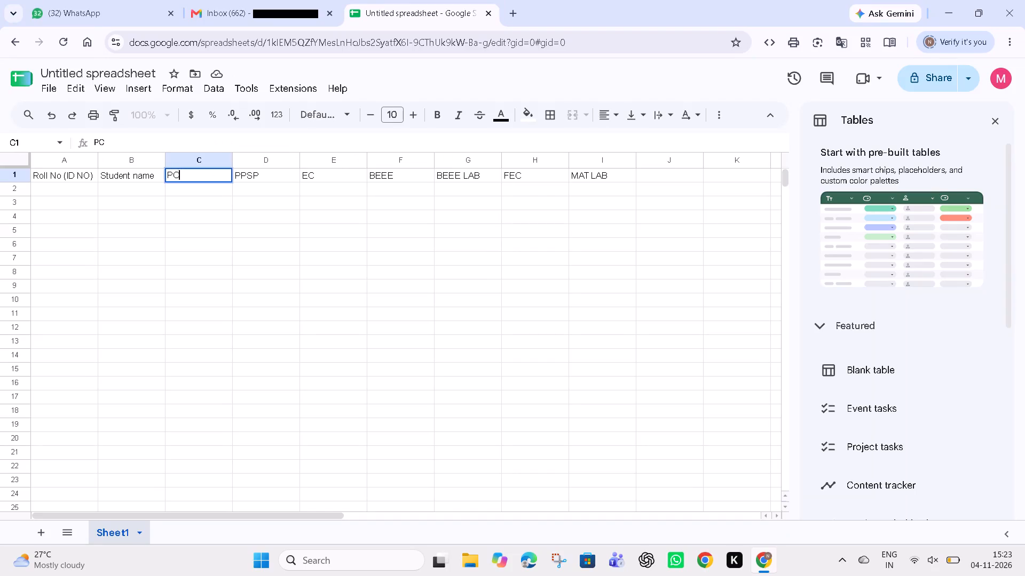
pyautogui.press('Right')
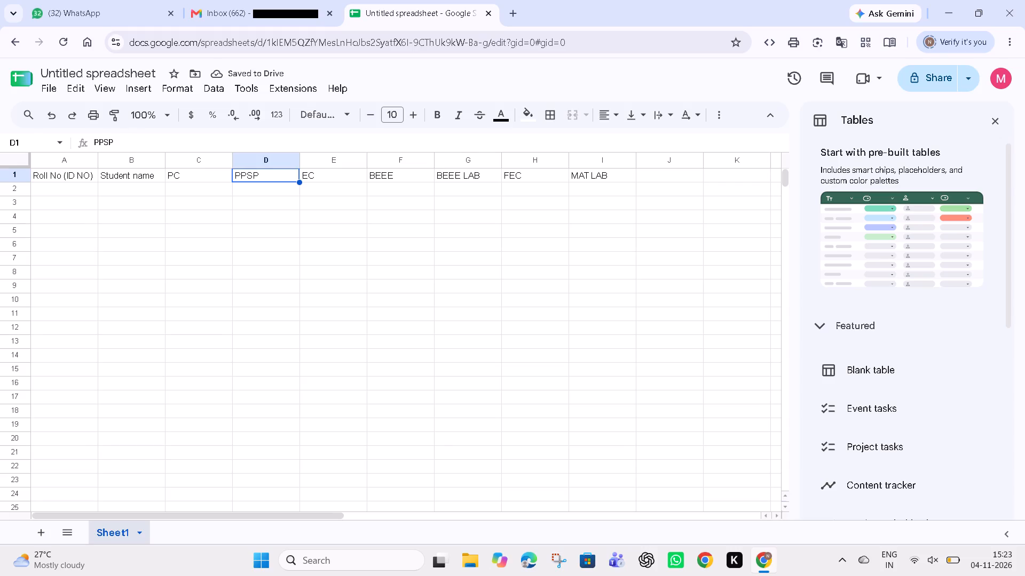
# Replace the subject header in cell D1 with "LA&C".
pyautogui.press('BackSpace')
pyautogui.write('LA')
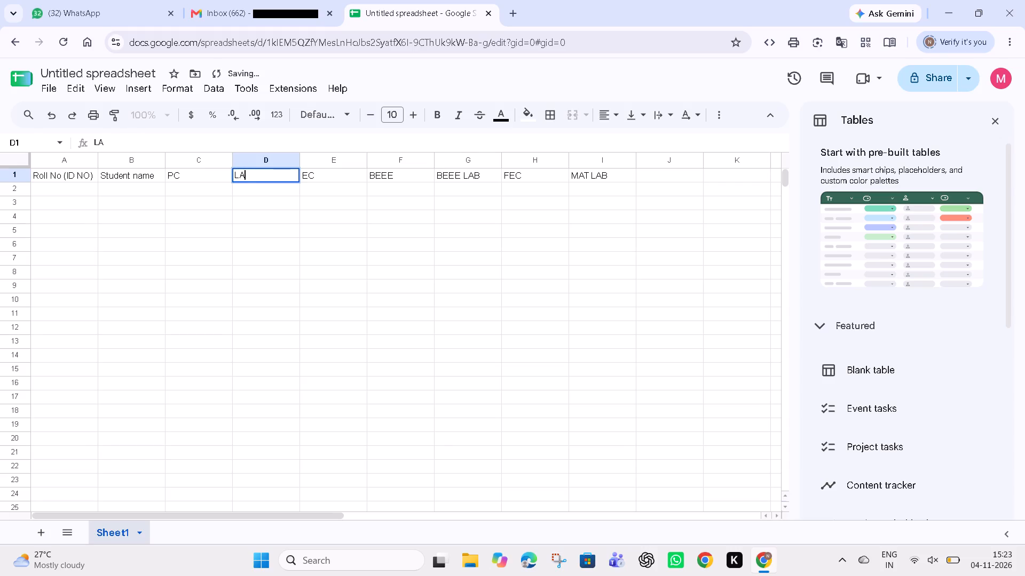
pyautogui.hotkey('shift', '&')
pyautogui.hotkey('shift', 'c')
pyautogui.press('BackSpace')
pyautogui.press('BackSpace')
pyautogui.press('BackSpace')
pyautogui.press('BackSpace')
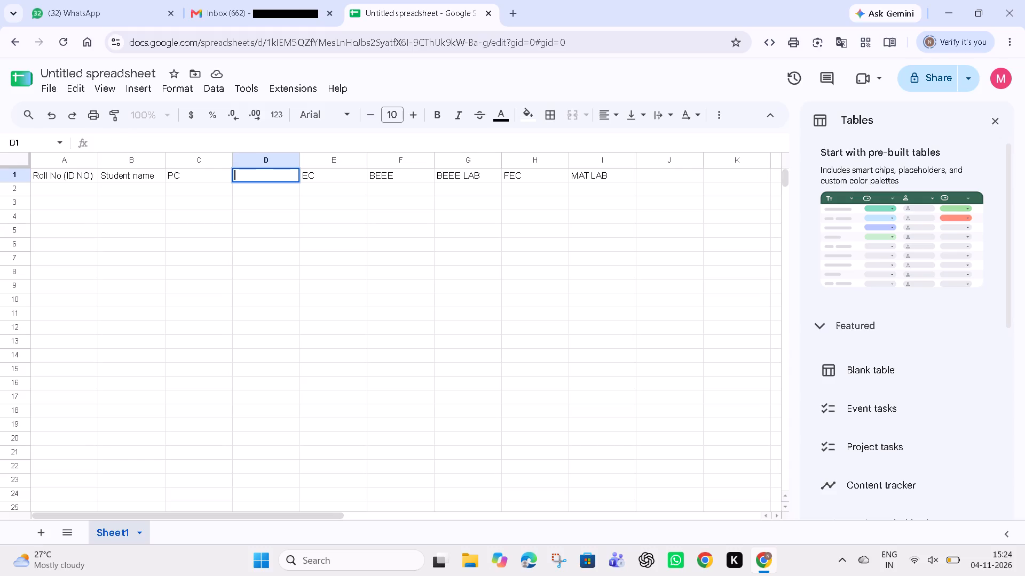
pyautogui.write('LA')
pyautogui.write('&C')
# Replace the subject headers in cells E1 and F1 with "PPSP" and "EC".
pyautogui.doubleClick(317, 173)
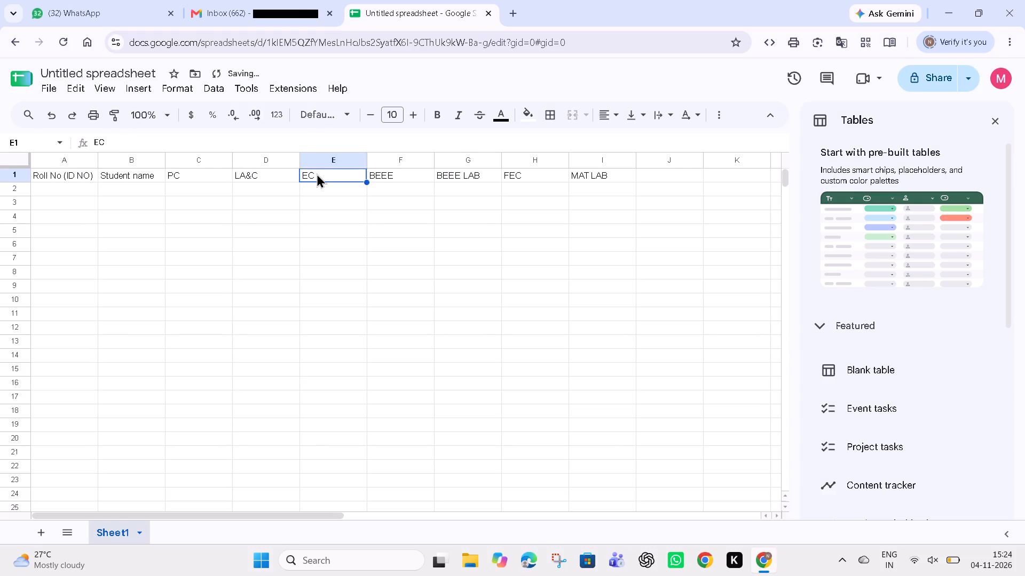
pyautogui.click(317, 173)
pyautogui.press('BackSpace')
pyautogui.write('PPS')
pyautogui.hotkey('shift', 'p')
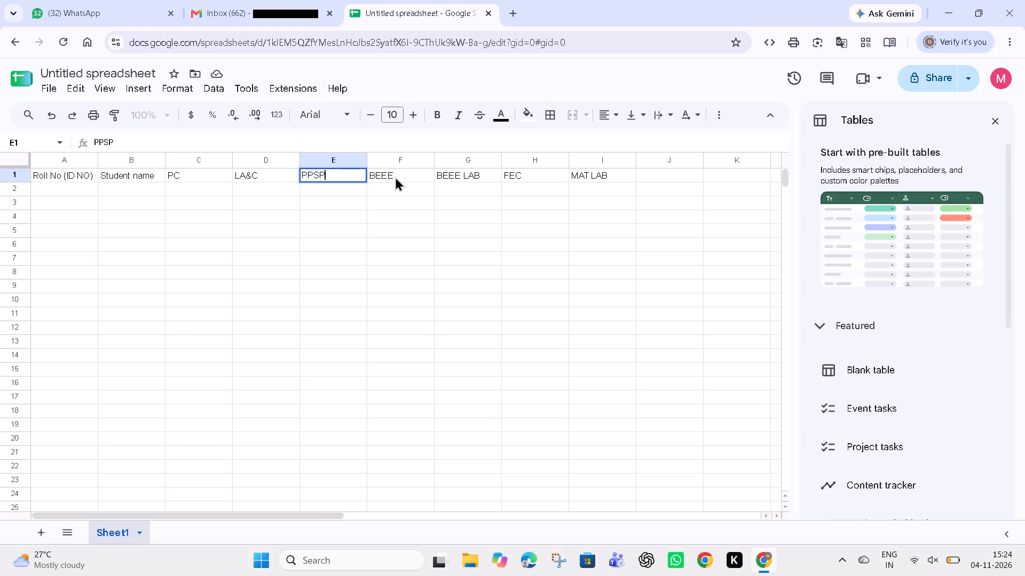
pyautogui.click(395, 177)
pyautogui.press('BackSpace')
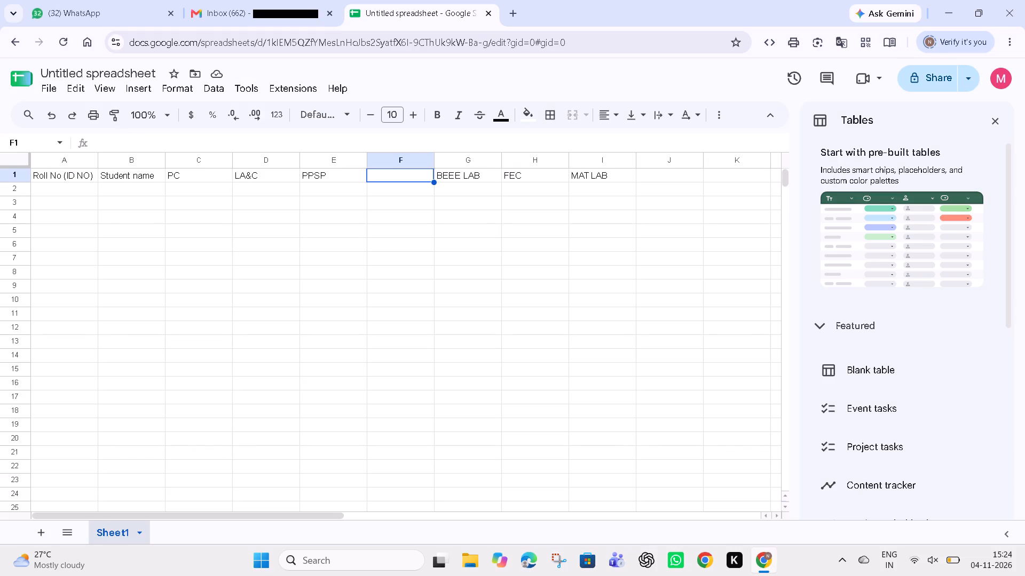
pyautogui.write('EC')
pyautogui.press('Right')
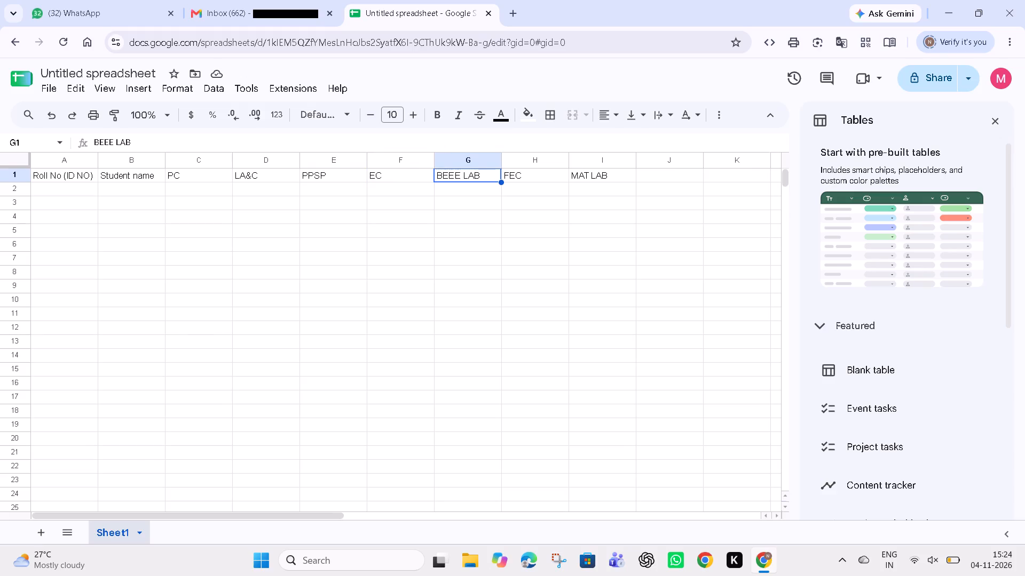
# Shorten the subject header in cell G1 to "BEEE".
pyautogui.click(484, 175)
pyautogui.doubleClick(484, 175)
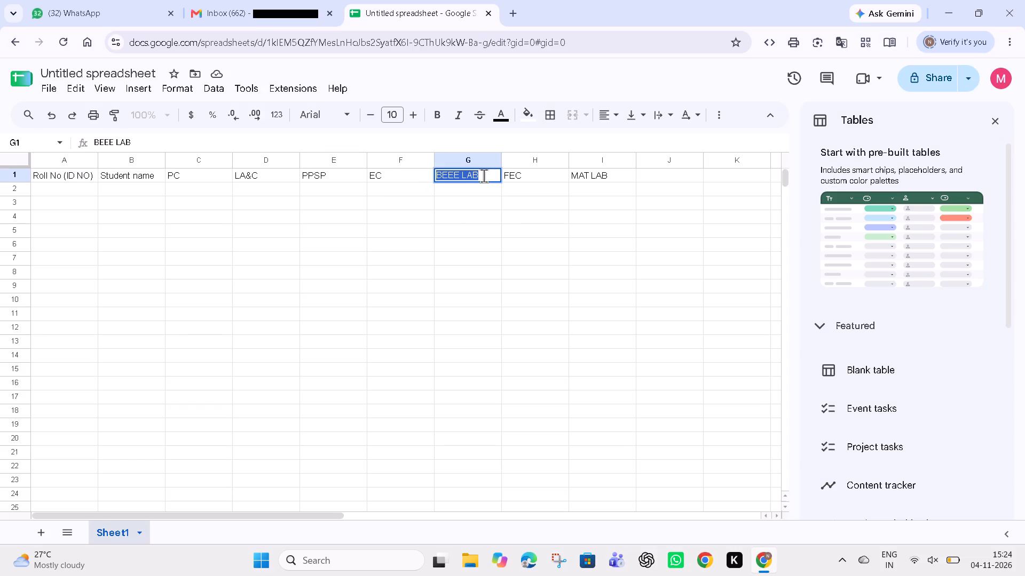
pyautogui.click(484, 175)
pyautogui.click(484, 175)
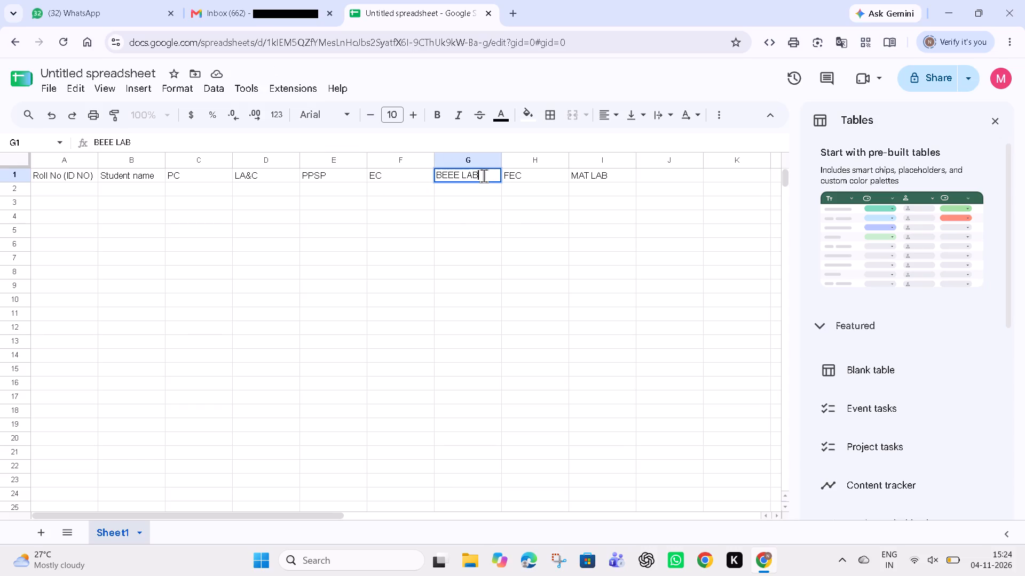
pyautogui.press('BackSpace')
pyautogui.press('BackSpace')
pyautogui.press('BackSpace')
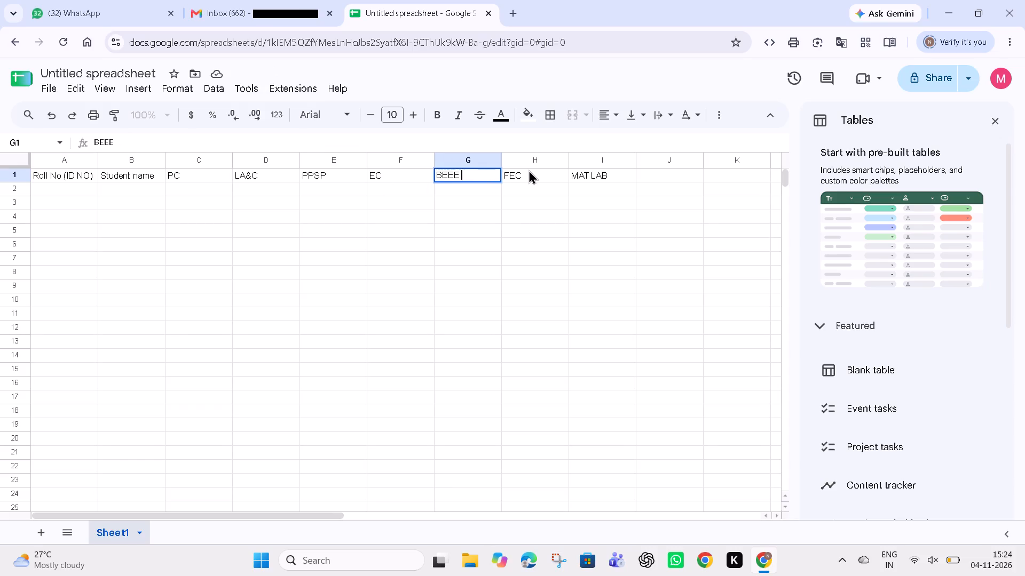
pyautogui.click(529, 170)
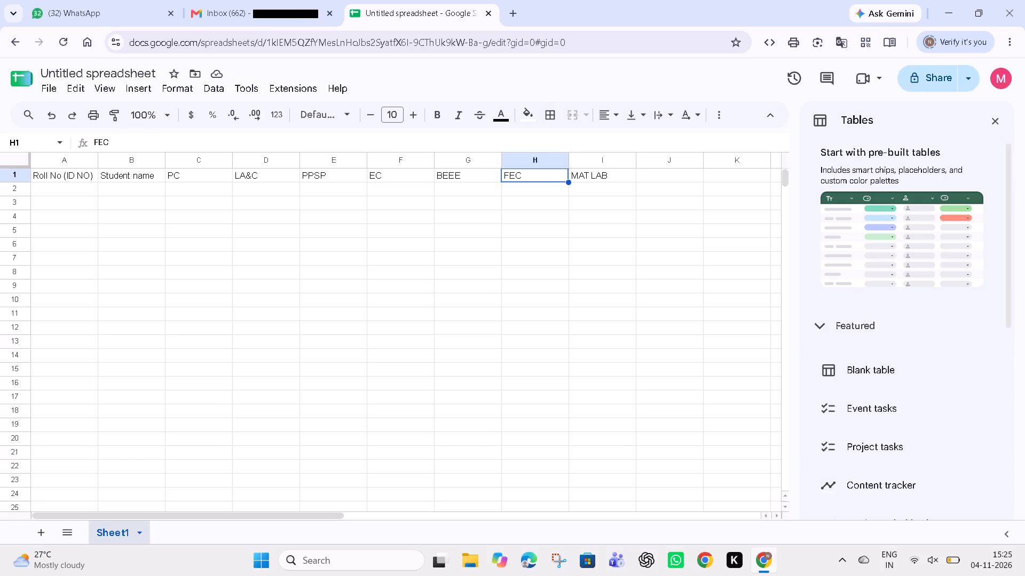
# Clear the subject headers "FEC" and "MAT LAB" from cells H1 and I1.
pyautogui.click(590, 173)
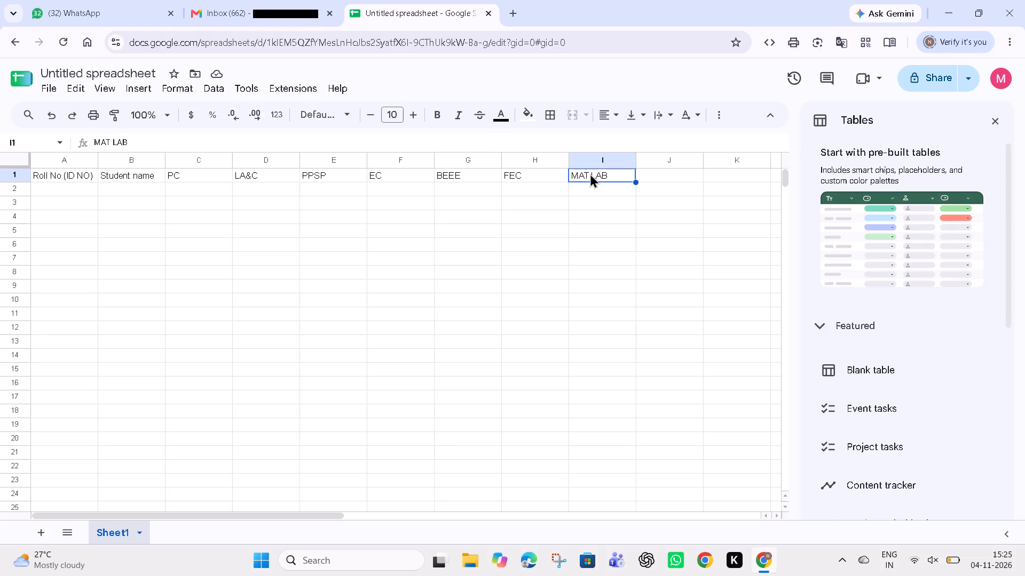
pyautogui.hotkey('shift', 'Left')
pyautogui.press('Delete')
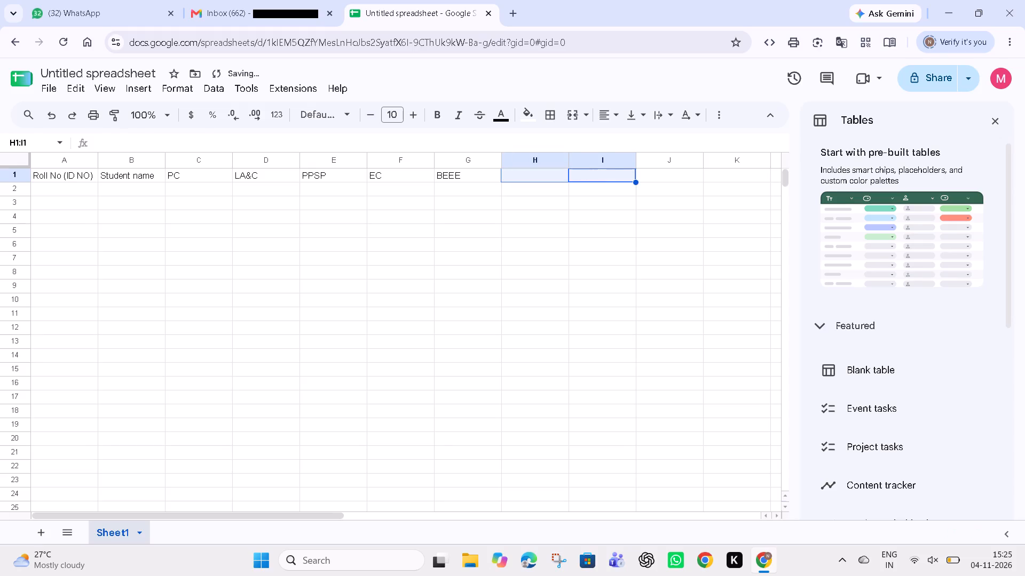
# Select cell A2, the first entry cell under the roll number header.
pyautogui.click(71, 187)
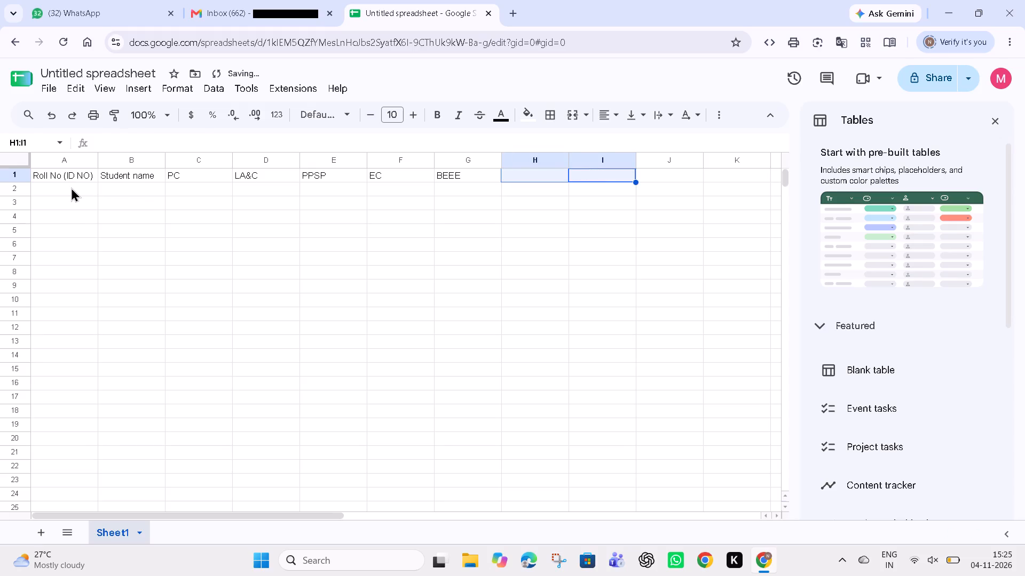
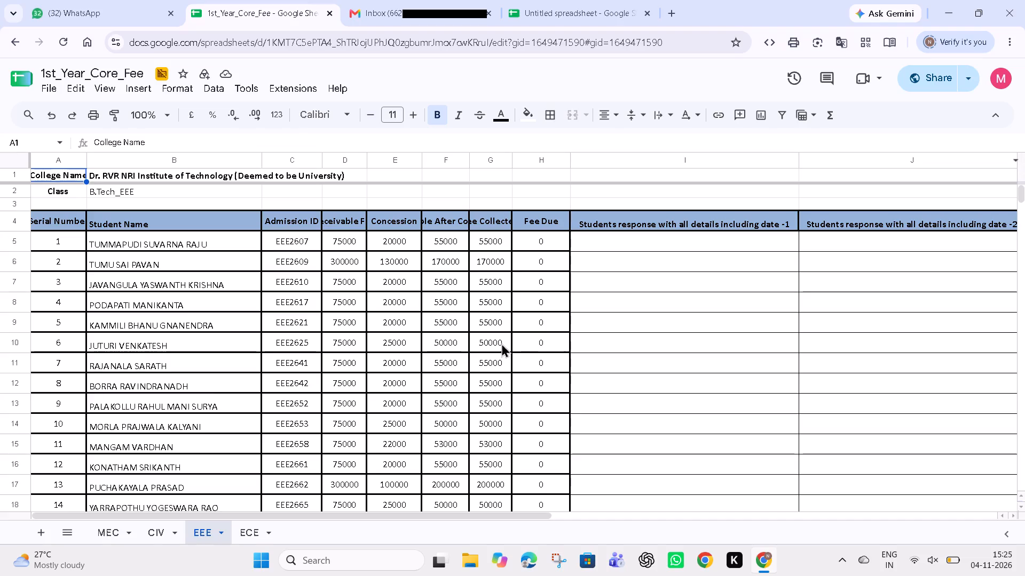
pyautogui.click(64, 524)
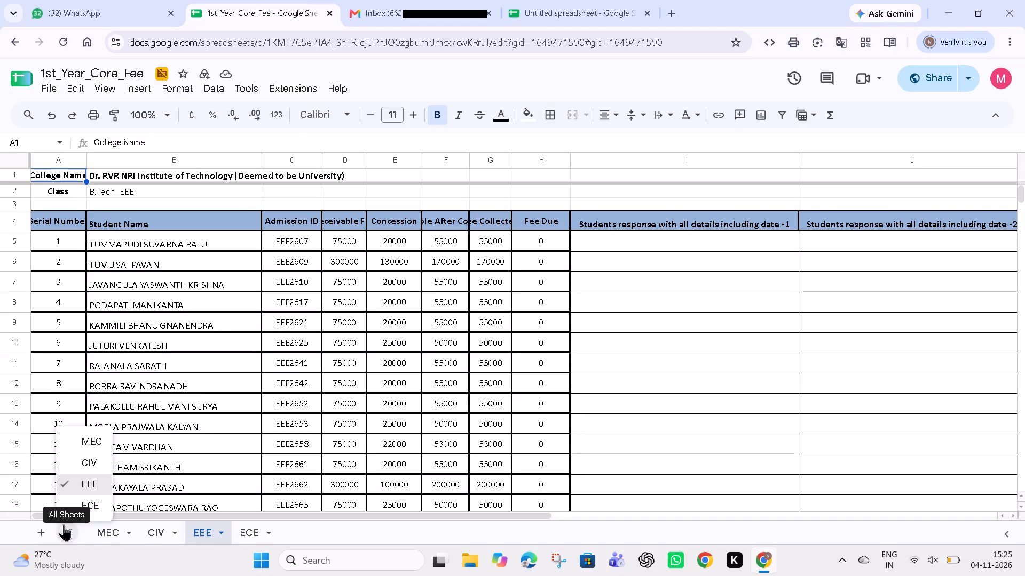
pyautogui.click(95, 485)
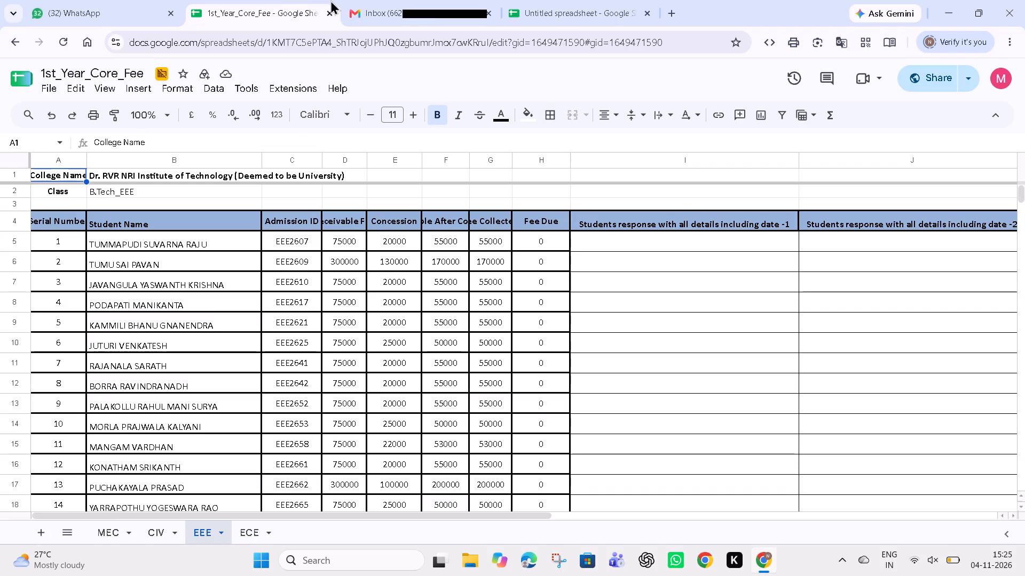
# Switch back to the untitled marks spreadsheet and open its file name for editing.
pyautogui.click(564, 3)
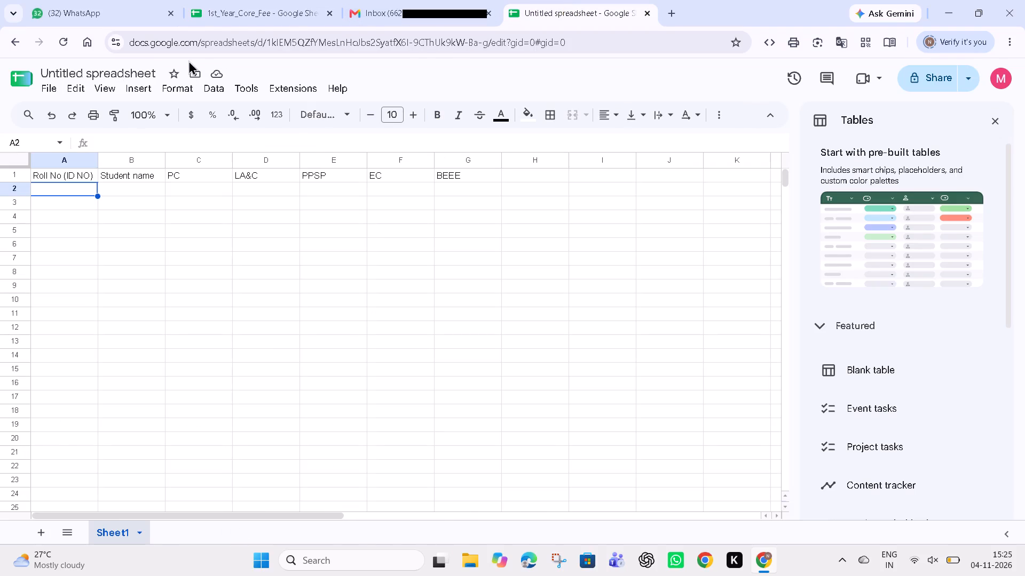
pyautogui.click(61, 74)
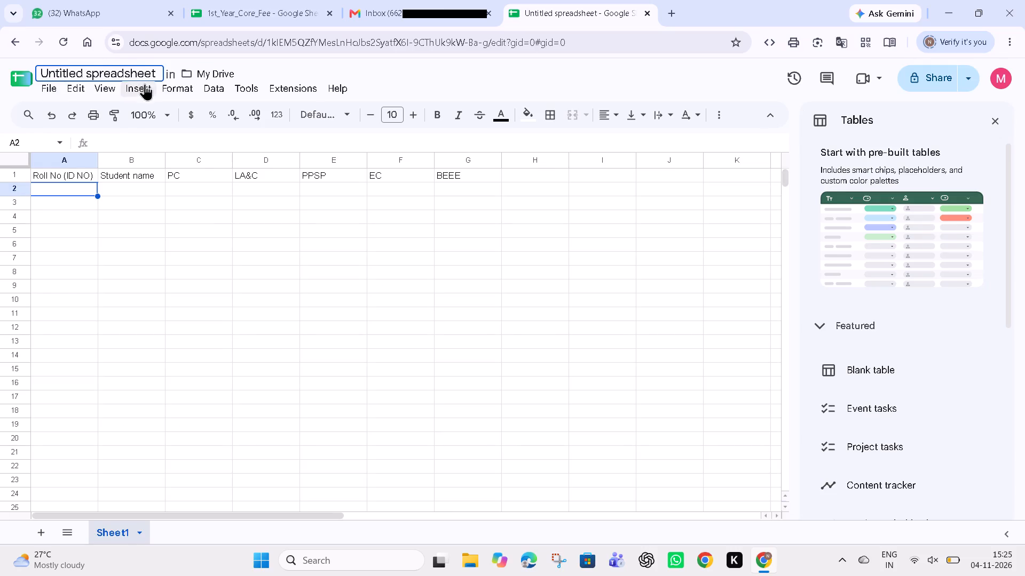
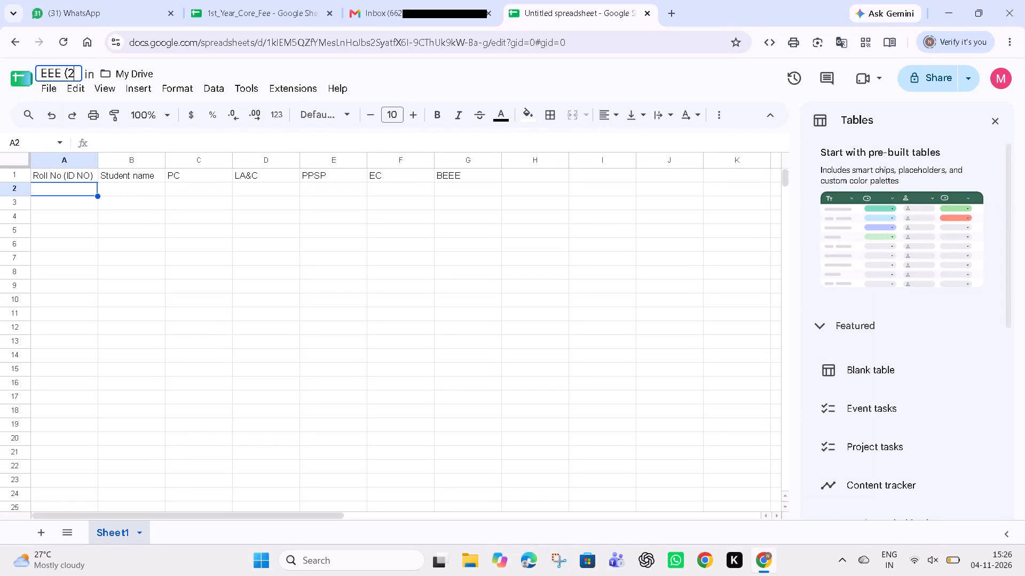
# Continue the spreadsheet title after "EEE (2" so that it reads "EEE (26-27".
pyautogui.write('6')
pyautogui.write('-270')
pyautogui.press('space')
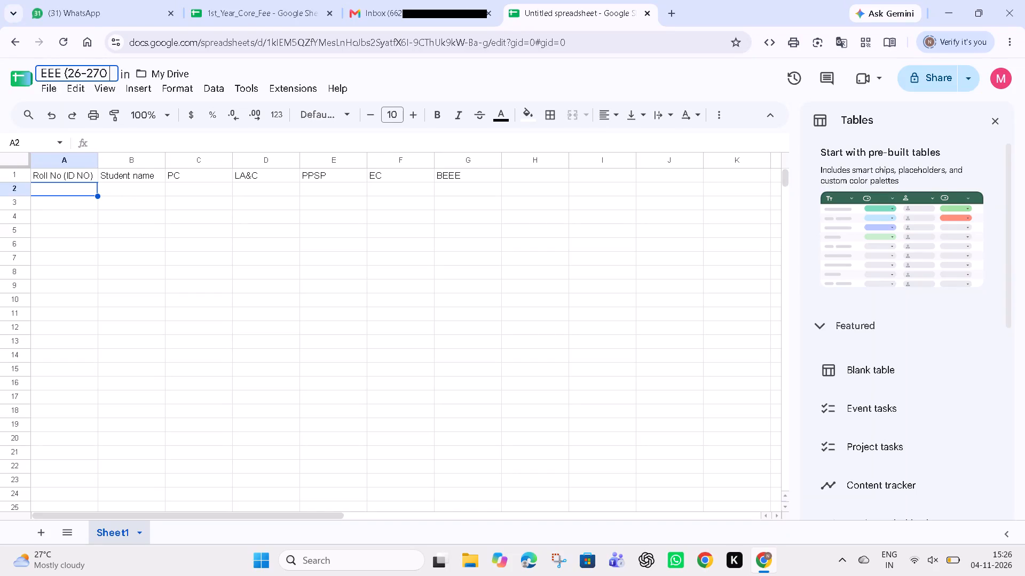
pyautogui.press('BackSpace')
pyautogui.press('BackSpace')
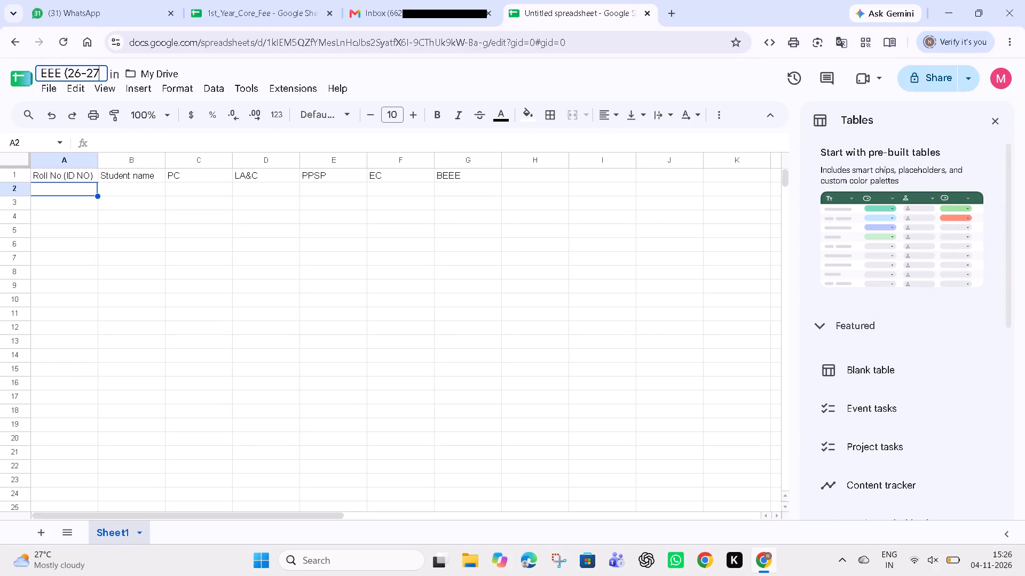
# Complete the year range "(26-27)" in the spreadsheet title, move it before "EEE" and insert "1-1" between them.
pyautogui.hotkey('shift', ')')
pyautogui.moveTo(105, 69); pyautogui.dragTo(75, 68)
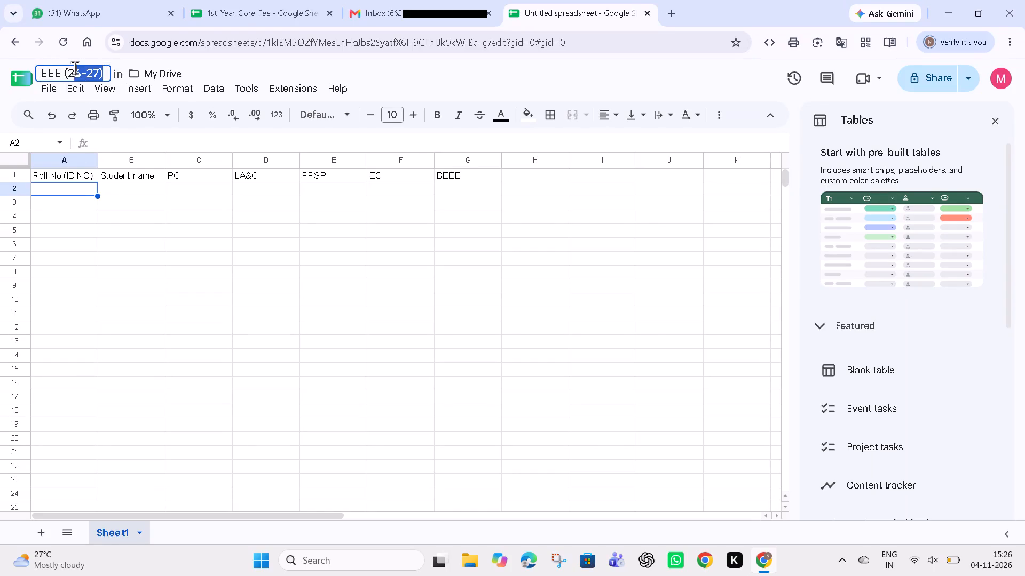
pyautogui.moveTo(75, 68); pyautogui.dragTo(61, 68)
pyautogui.hotkey('ctrl', 'x')
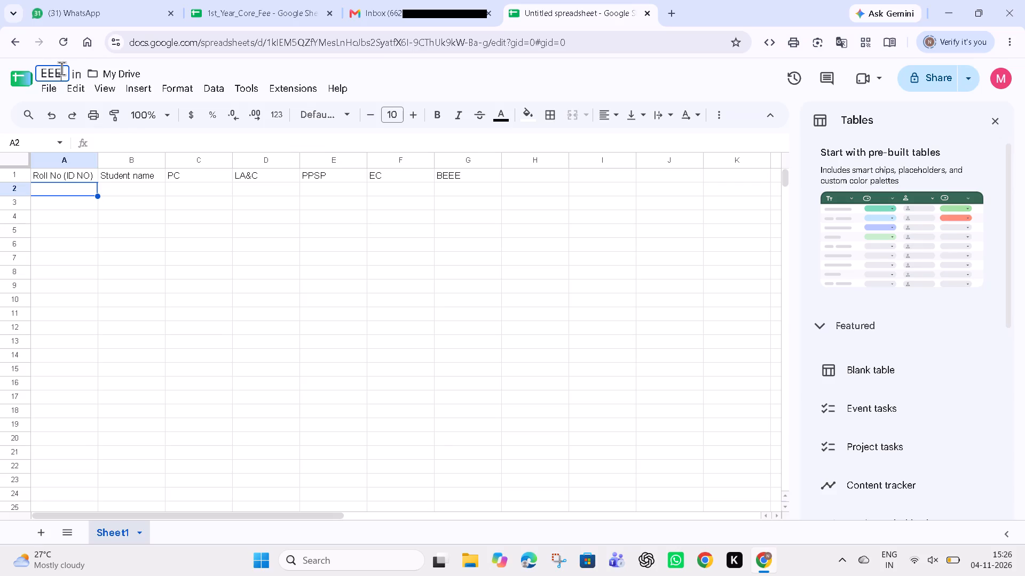
pyautogui.click(42, 68)
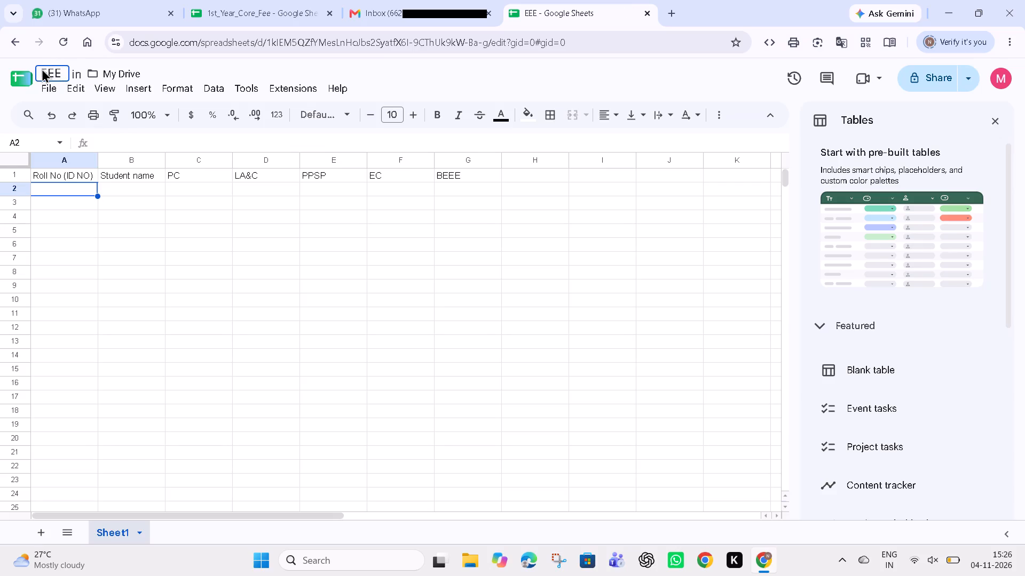
pyautogui.doubleClick(40, 68)
pyautogui.click(47, 68)
pyautogui.press('Left')
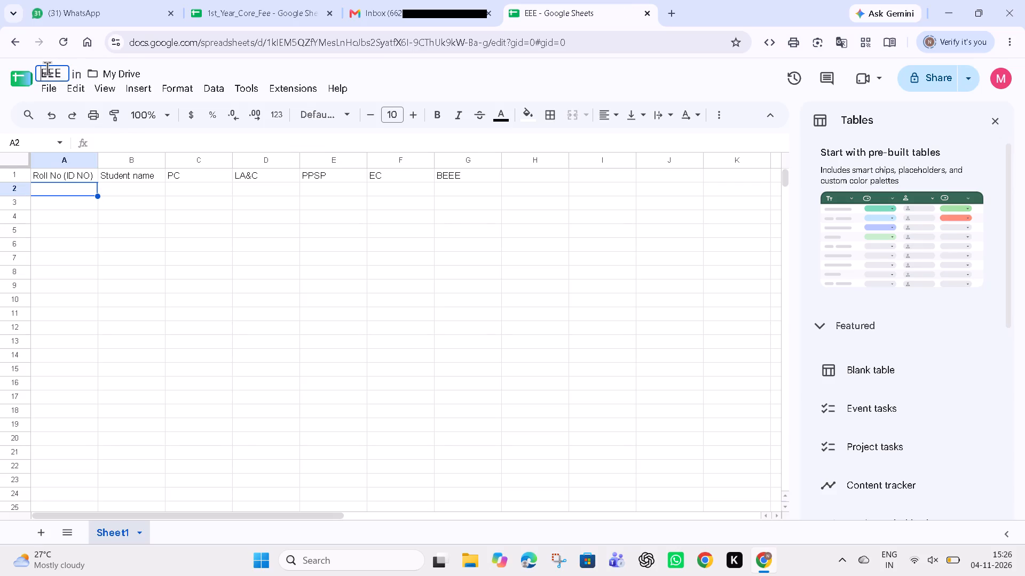
pyautogui.hotkey('ctrl', 'v')
pyautogui.press('space')
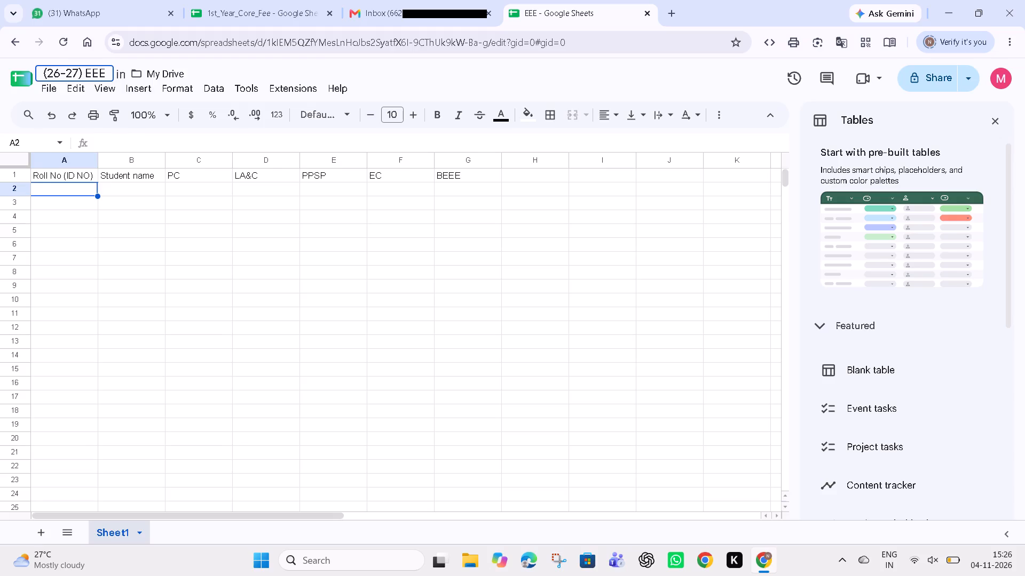
pyautogui.write('1-1')
pyautogui.press('space')
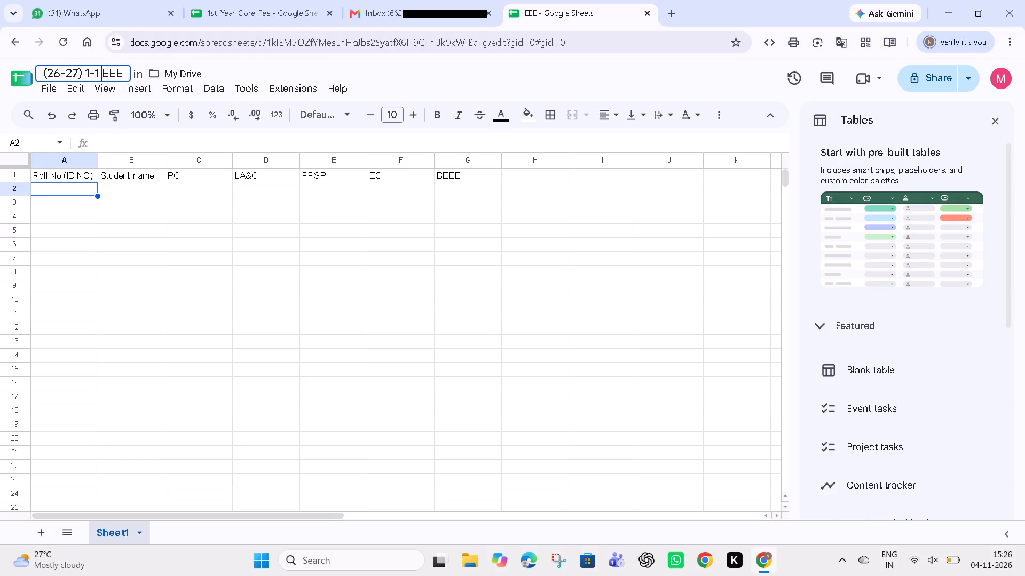
# Append "mid-1" after "EEE" at the end of the spreadsheet title.
pyautogui.press('Right')
pyautogui.press('Right')
pyautogui.press('Right')
pyautogui.press('space')
pyautogui.write('mid-1')
# Replace "mid" with uppercase "MID" in the spreadsheet title.
pyautogui.press('Left')
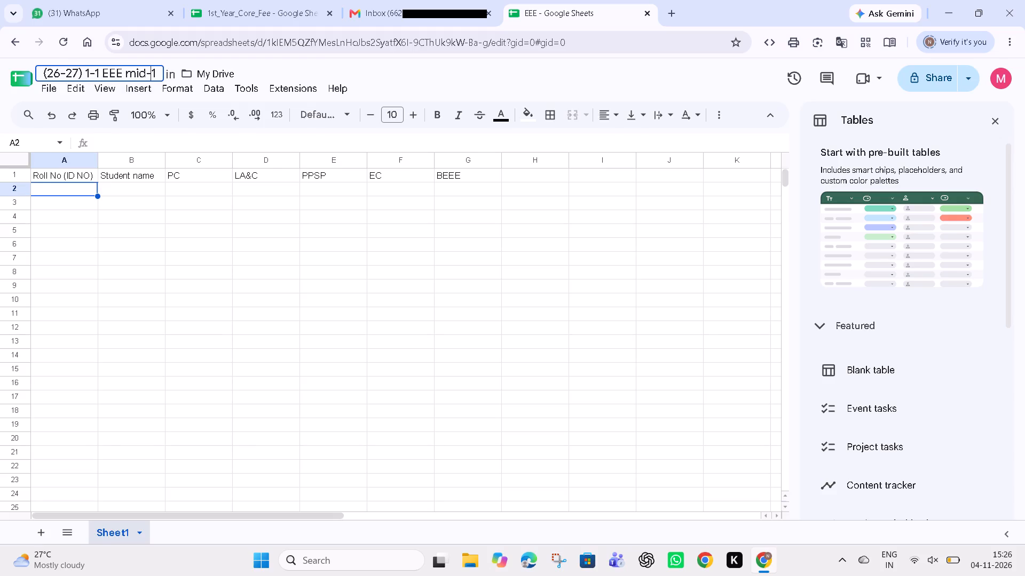
pyautogui.press('Left')
pyautogui.press('Left')
pyautogui.press('Right')
pyautogui.press('BackSpace')
pyautogui.press('BackSpace')
pyautogui.press('BackSpace')
pyautogui.write('MID')
pyautogui.press('Right')
pyautogui.press('Right')
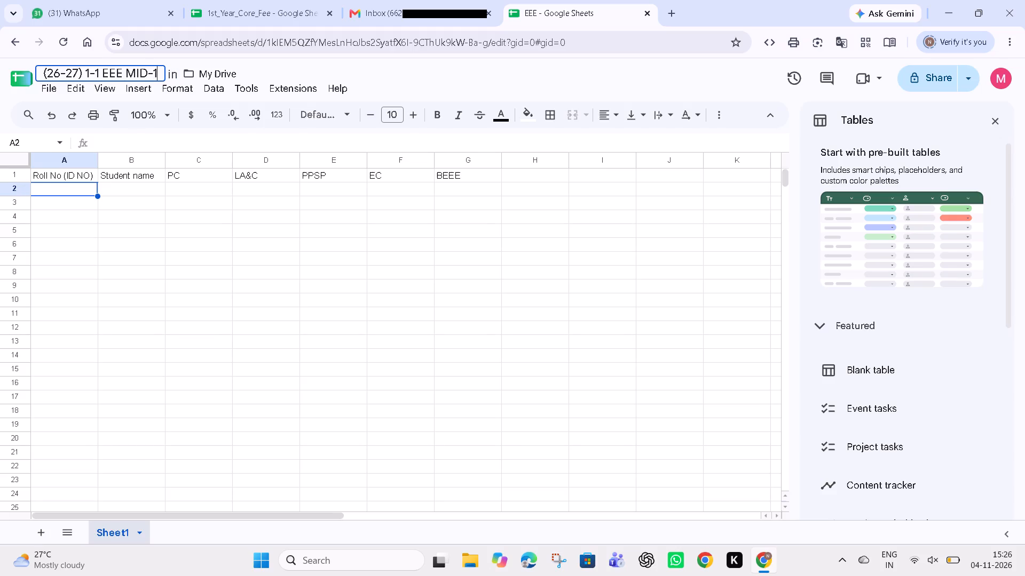
# Add the word "Marks" to the end of the spreadsheet title after "MID-1".
pyautogui.press('space')
pyautogui.write('M')
pyautogui.write('arks')
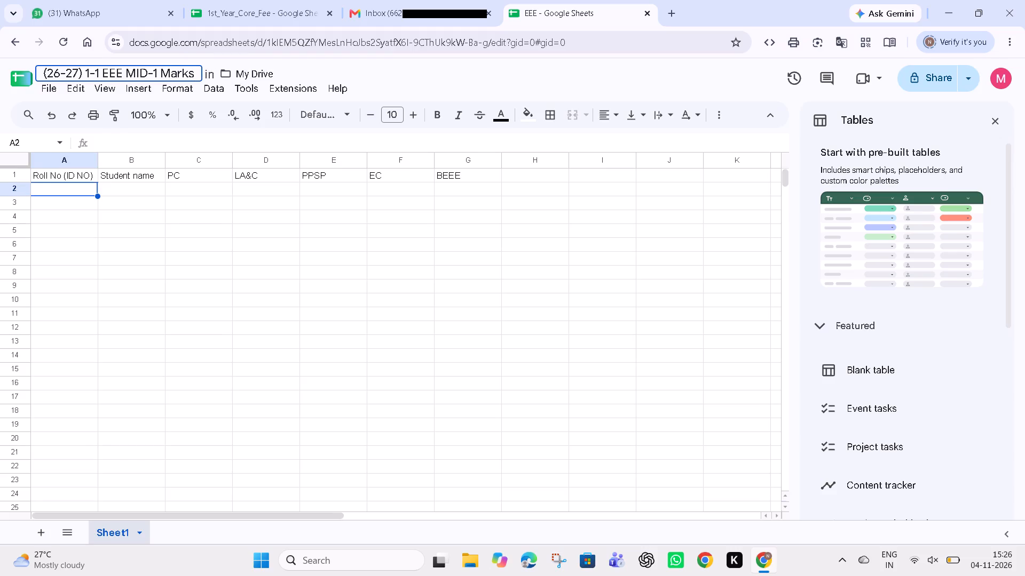
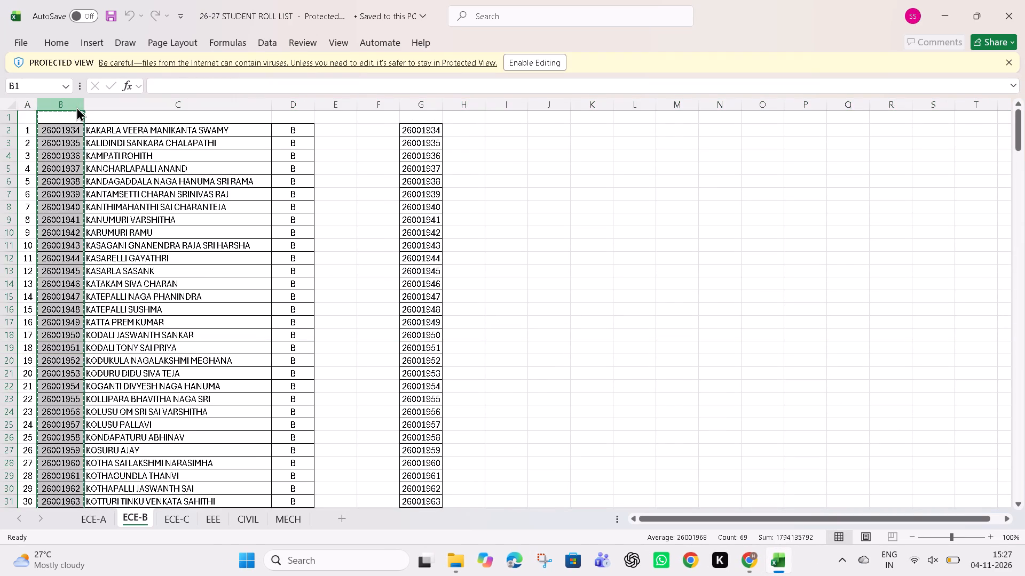
# Select the entire roll number column on the EEE sheet of the 26-27 student roll list workbook.
pyautogui.click(216, 518)
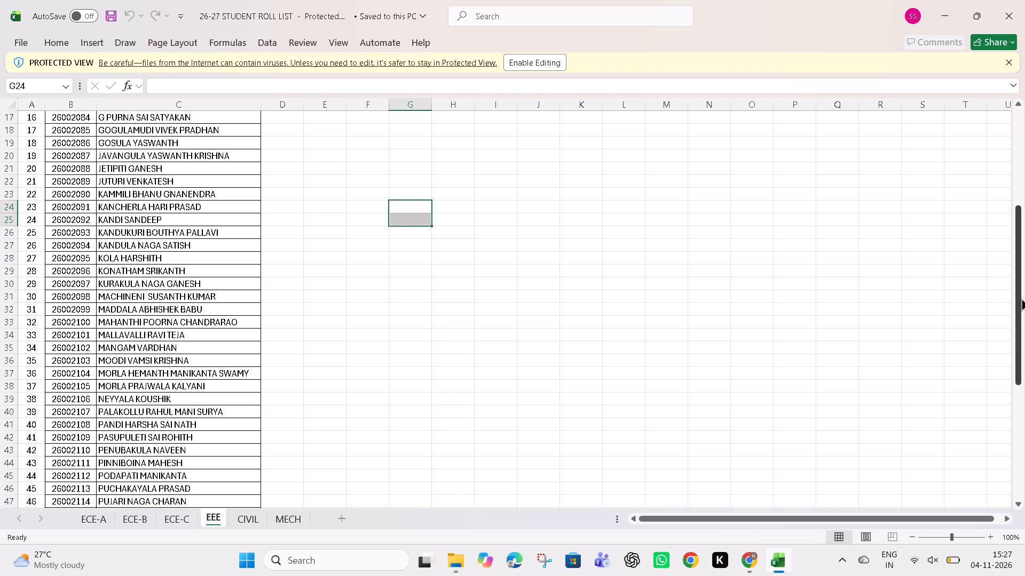
pyautogui.moveTo(1019, 295); pyautogui.dragTo(1020, 145)
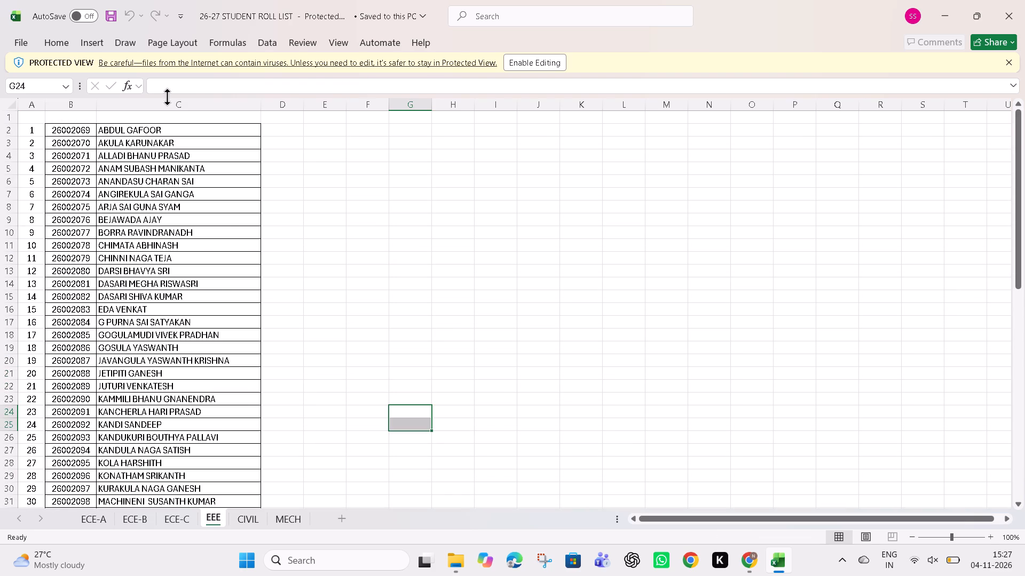
pyautogui.click(75, 107)
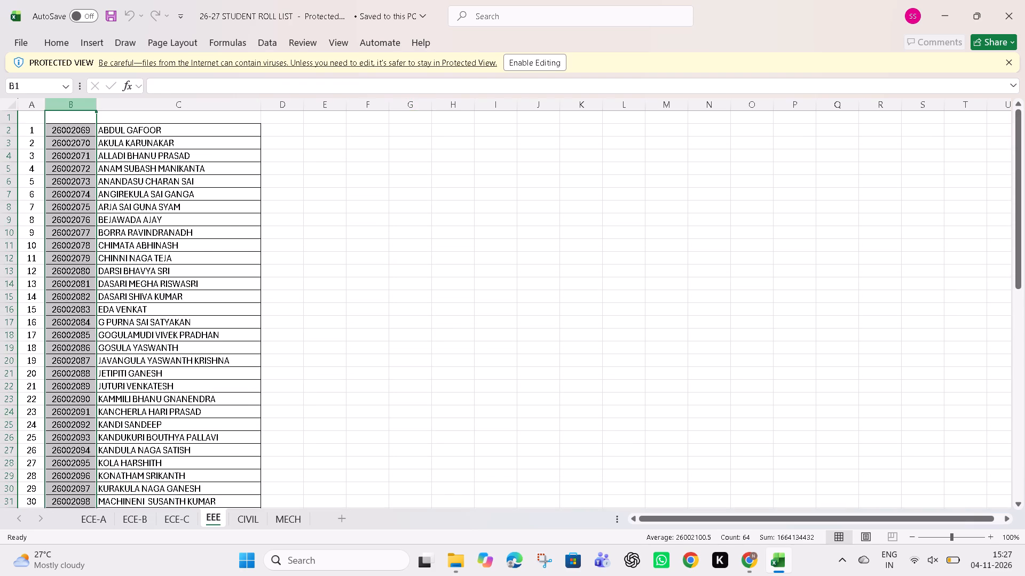
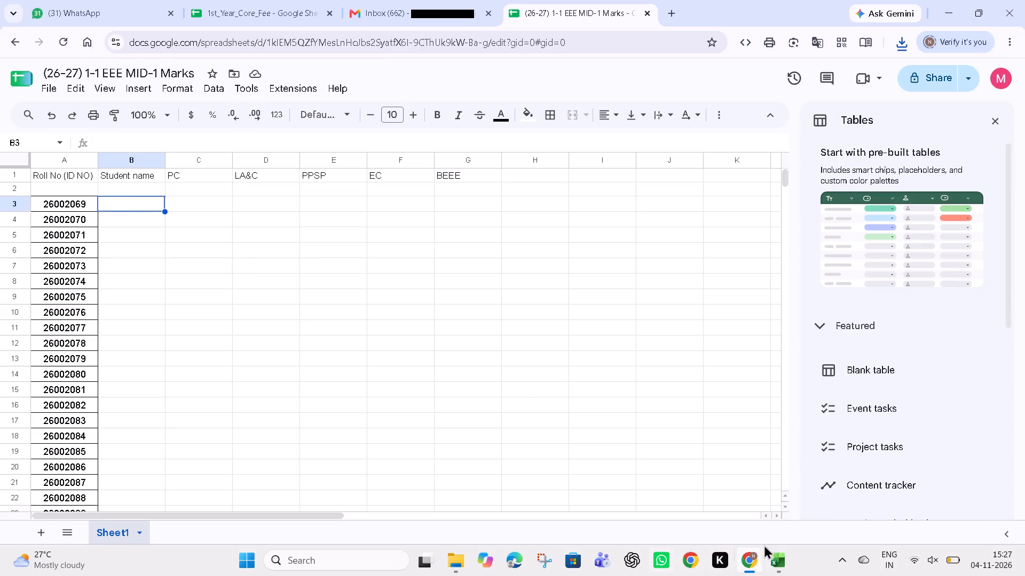
# Copy the entire student name column from the EEE sheet of the 26-27 student roll list workbook and return to the marks spreadsheet.
pyautogui.click(775, 557)
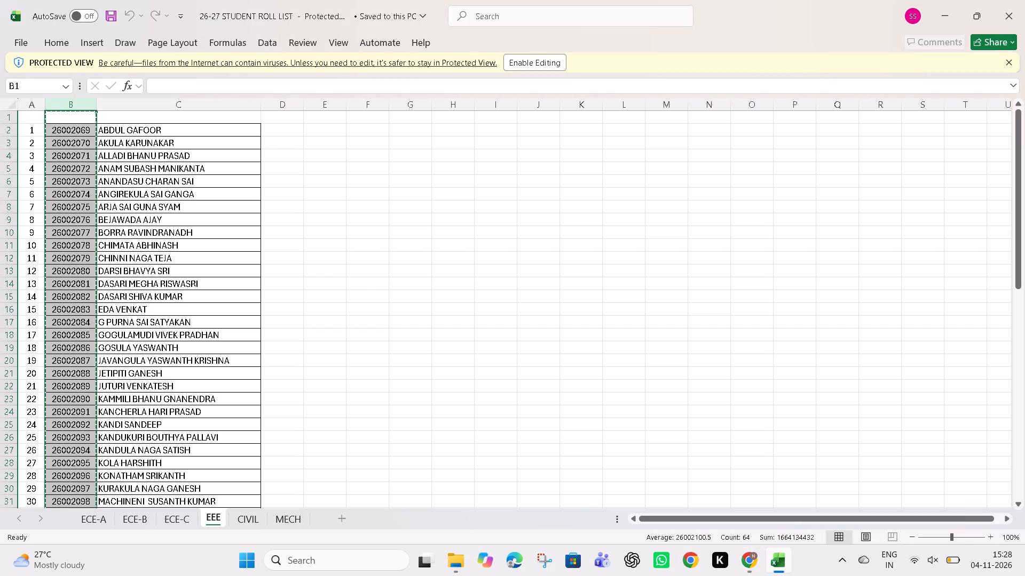
pyautogui.click(190, 106)
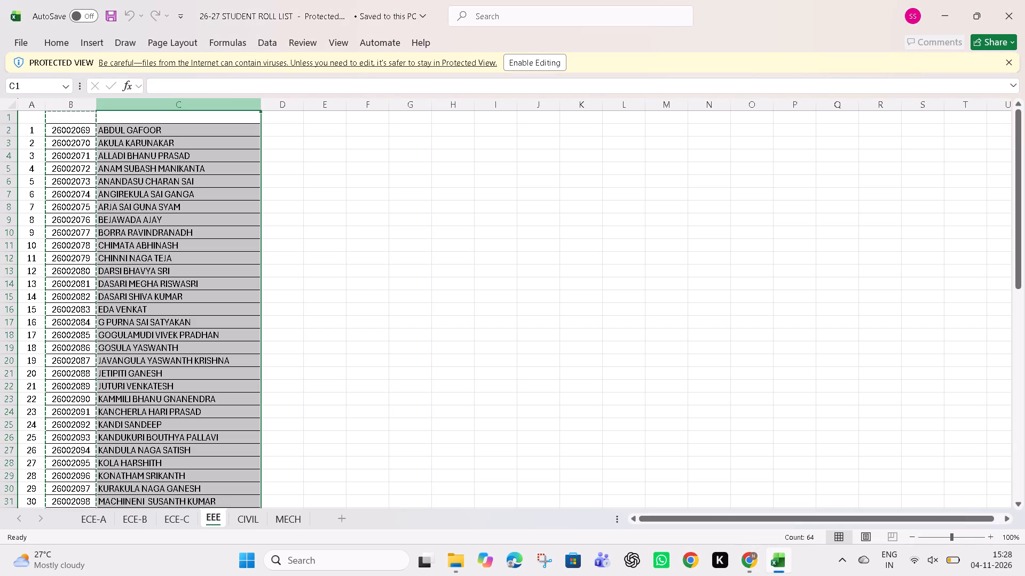
pyautogui.hotkey('ctrl', 'c')
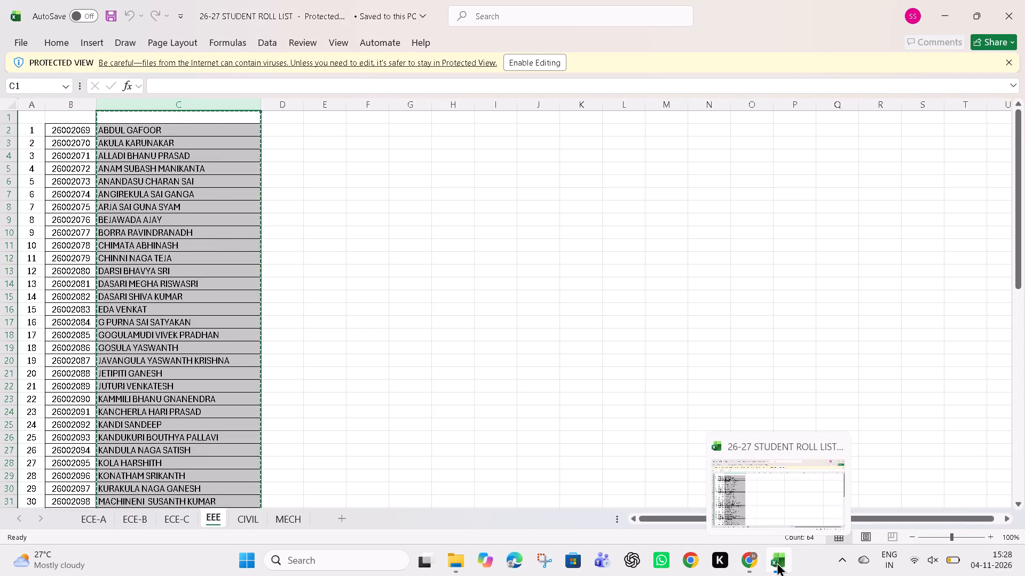
pyautogui.click(742, 555)
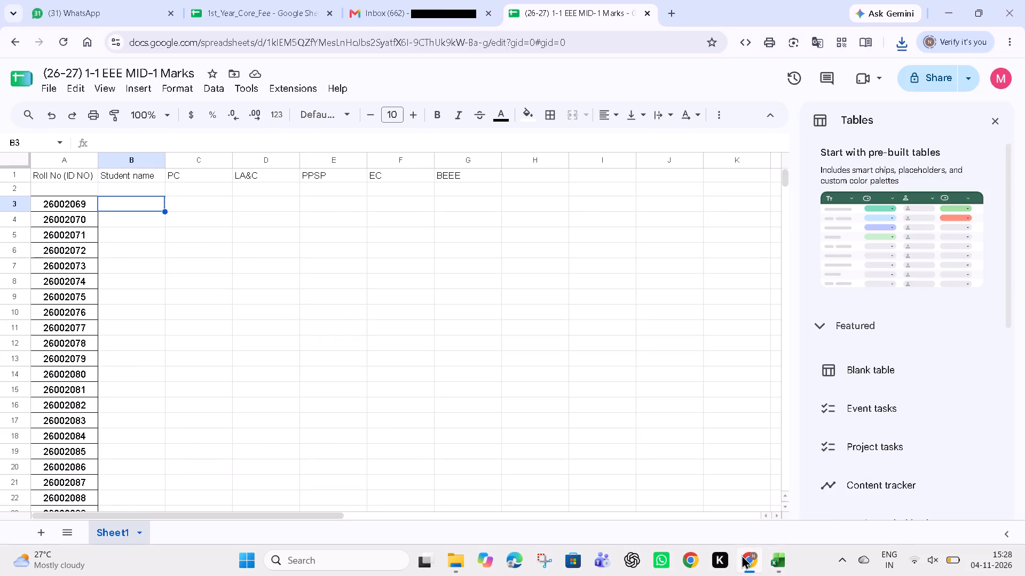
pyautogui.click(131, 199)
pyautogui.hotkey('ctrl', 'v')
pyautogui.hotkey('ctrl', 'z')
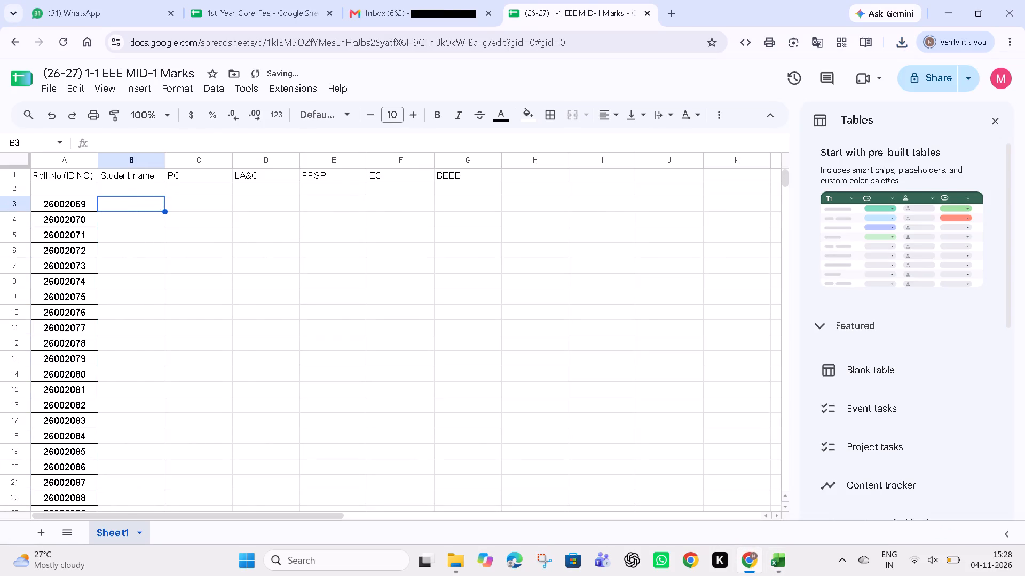
# Paste the copied student names starting at cell B2 and widen column B to fit the full names.
pyautogui.click(123, 187)
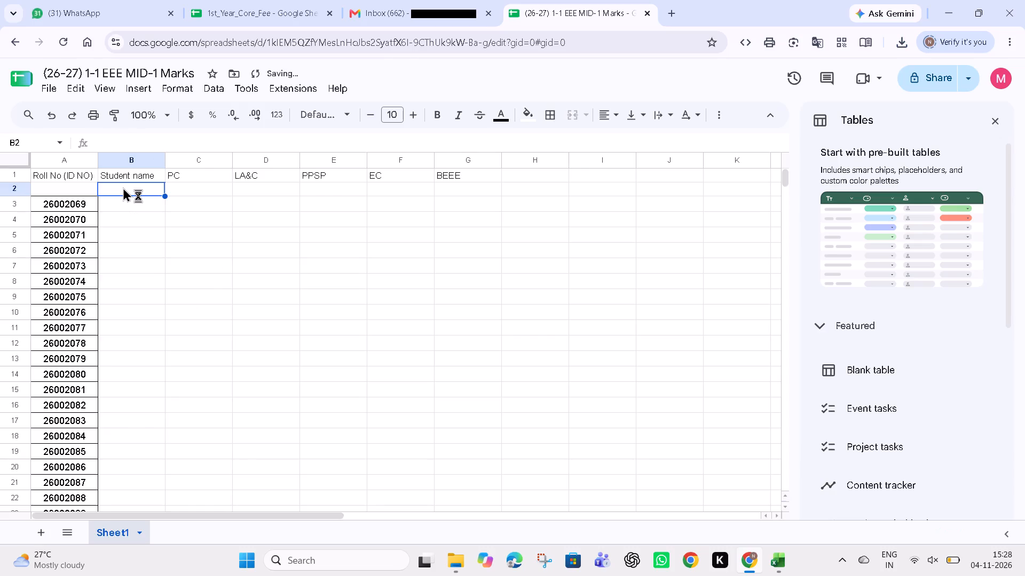
pyautogui.hotkey('ctrl', 'v')
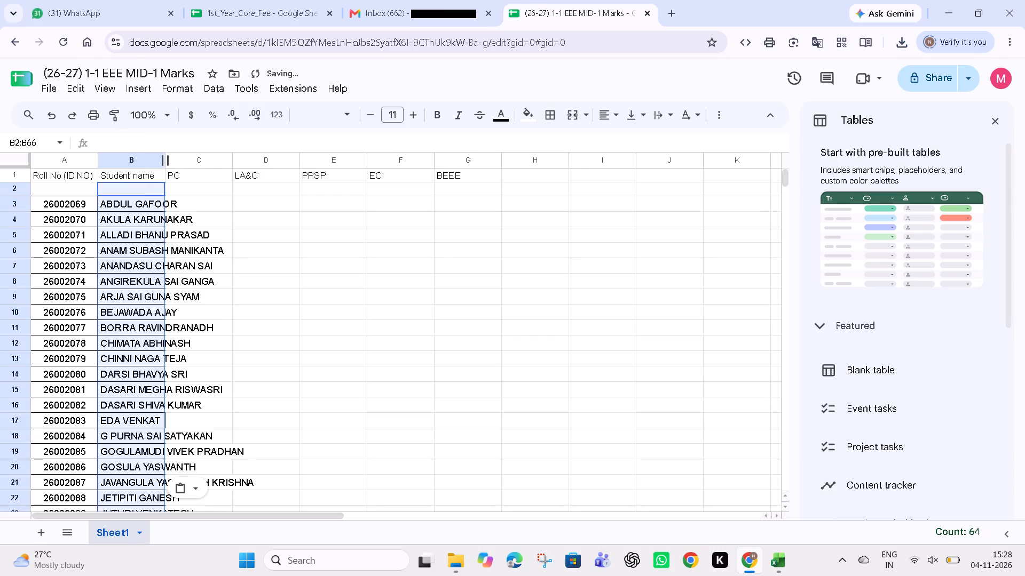
pyautogui.moveTo(166, 162); pyautogui.dragTo(259, 162)
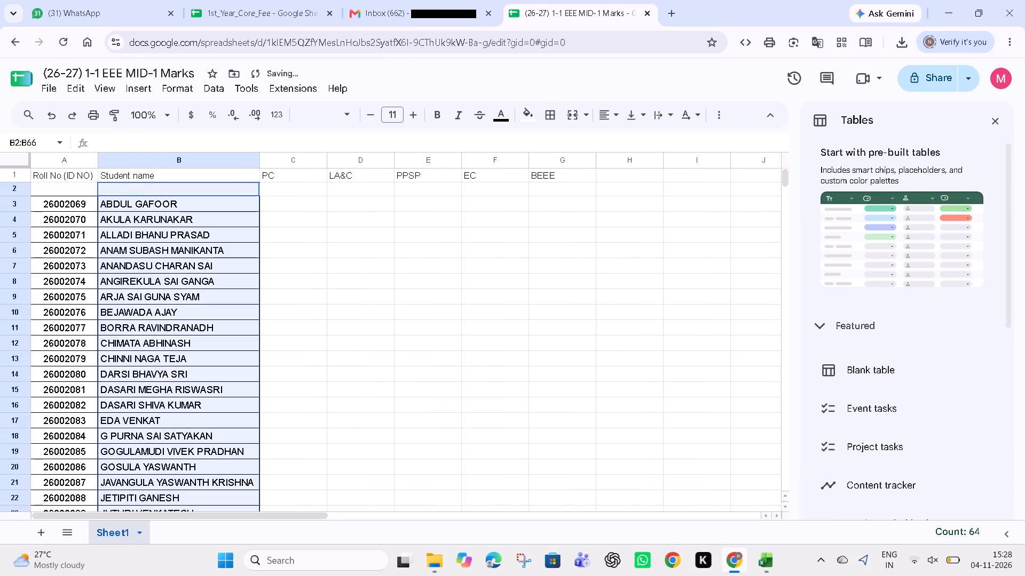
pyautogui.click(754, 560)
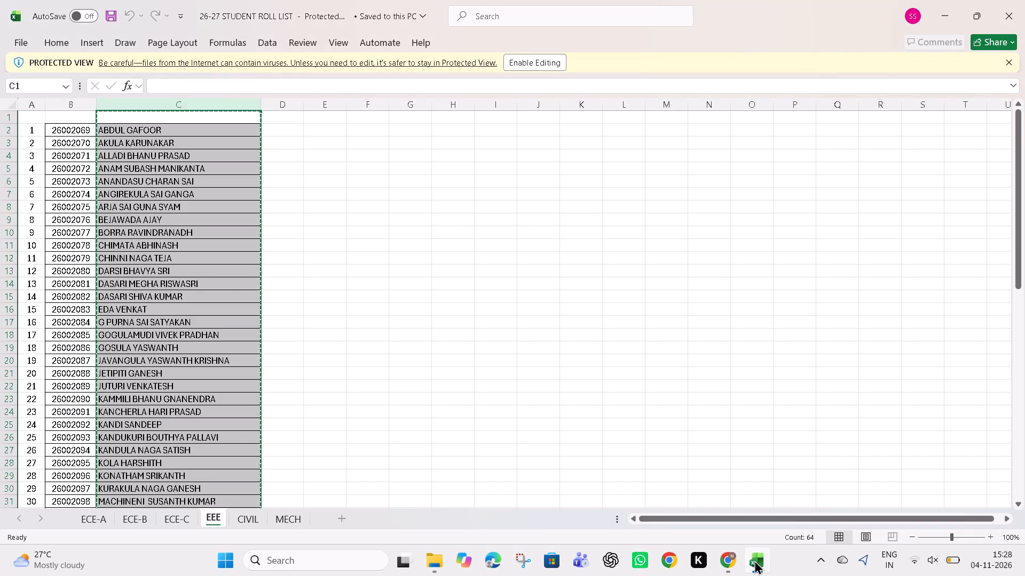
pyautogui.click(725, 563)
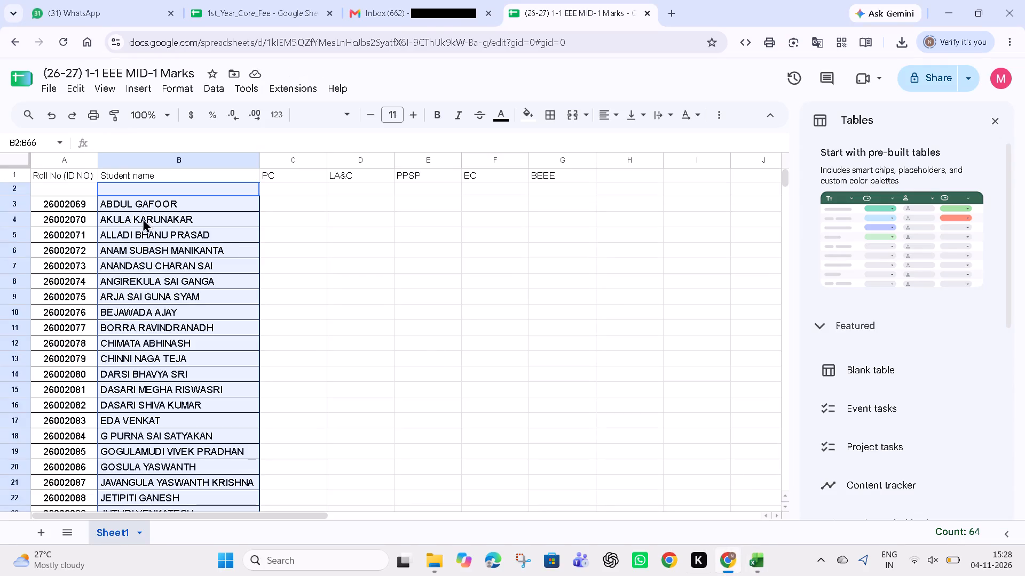
# Make the header cells A1 to G1, from Roll No (ID NO) to BEEE, bold.
pyautogui.click(62, 172)
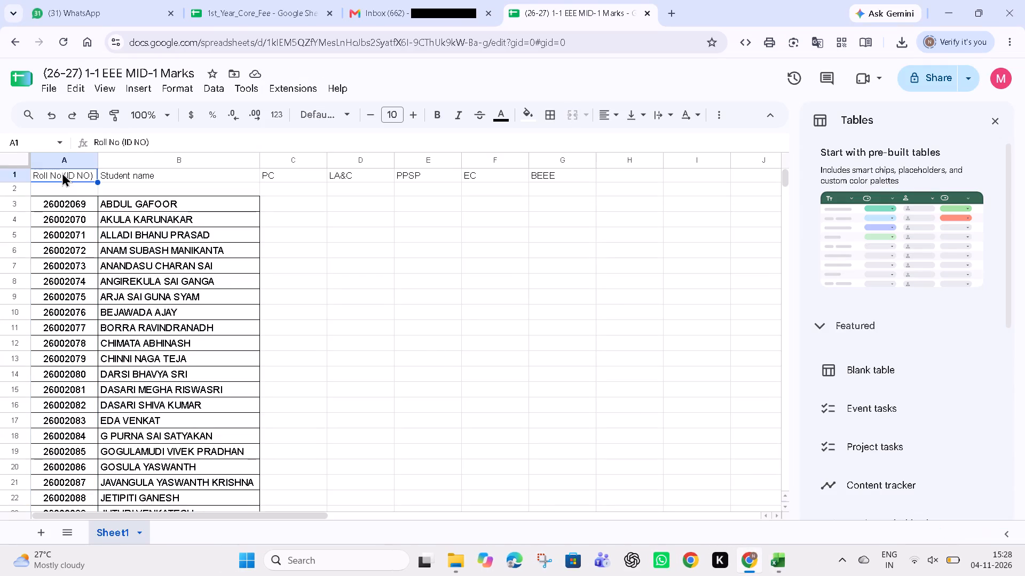
pyautogui.hotkey('shift', 'Right')
pyautogui.hotkey('shift', 'Right')
pyautogui.hotkey('shift', 'Right')
pyautogui.hotkey('shift', 'Right')
pyautogui.hotkey('shift', 'Right')
pyautogui.hotkey('shift', 'Right')
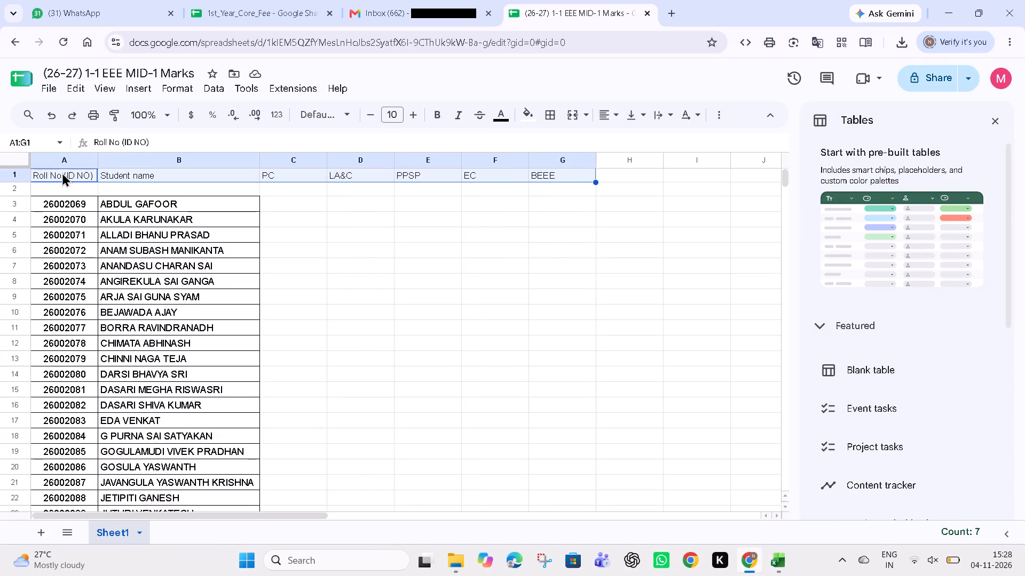
pyautogui.hotkey('ctrl', 'b')
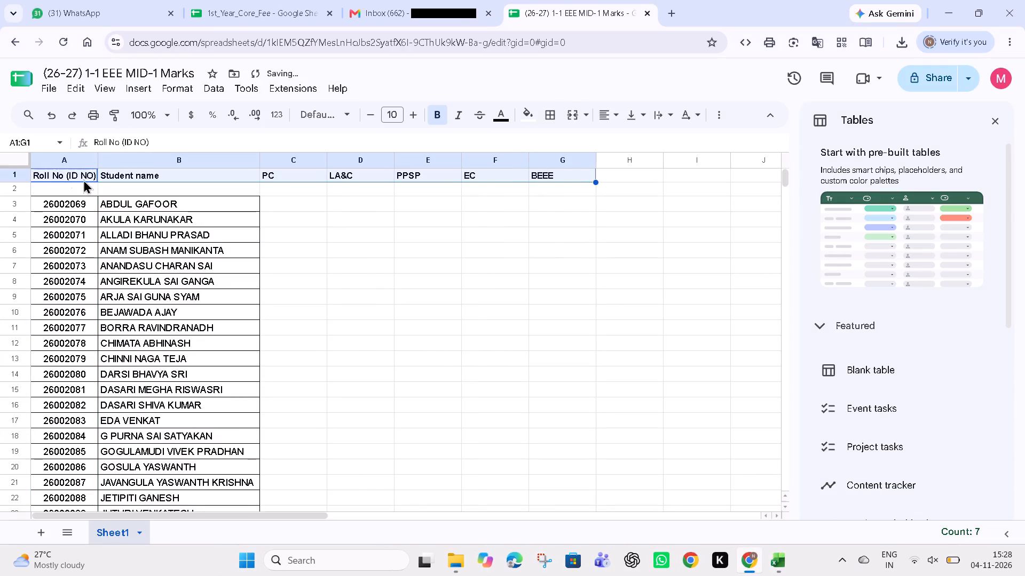
# Correct the header in cell B1 to read "Student Name" with a capital N.
pyautogui.doubleClick(139, 174)
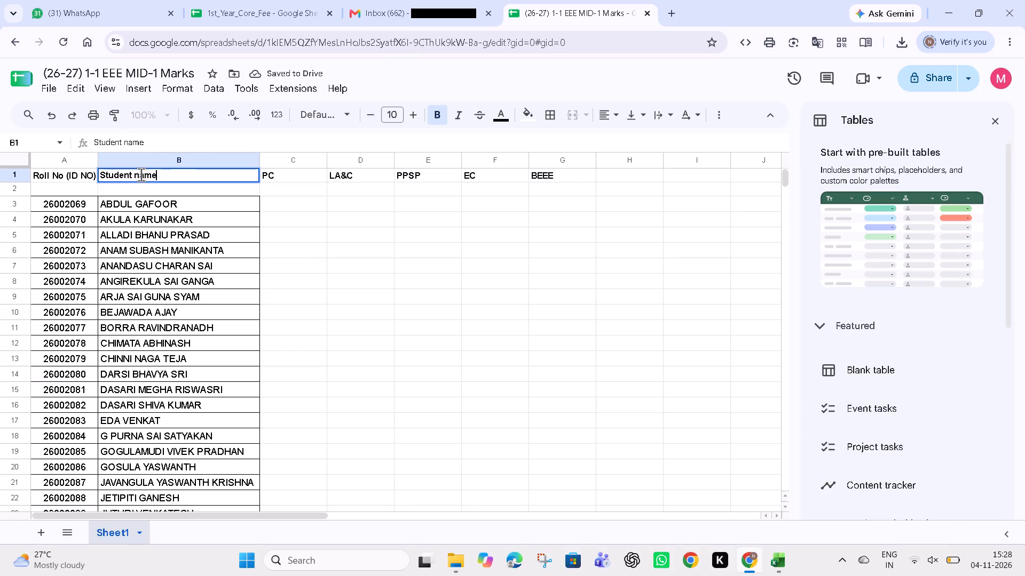
pyautogui.click(141, 175)
pyautogui.press('BackSpace')
pyautogui.hotkey('shift', 'n')
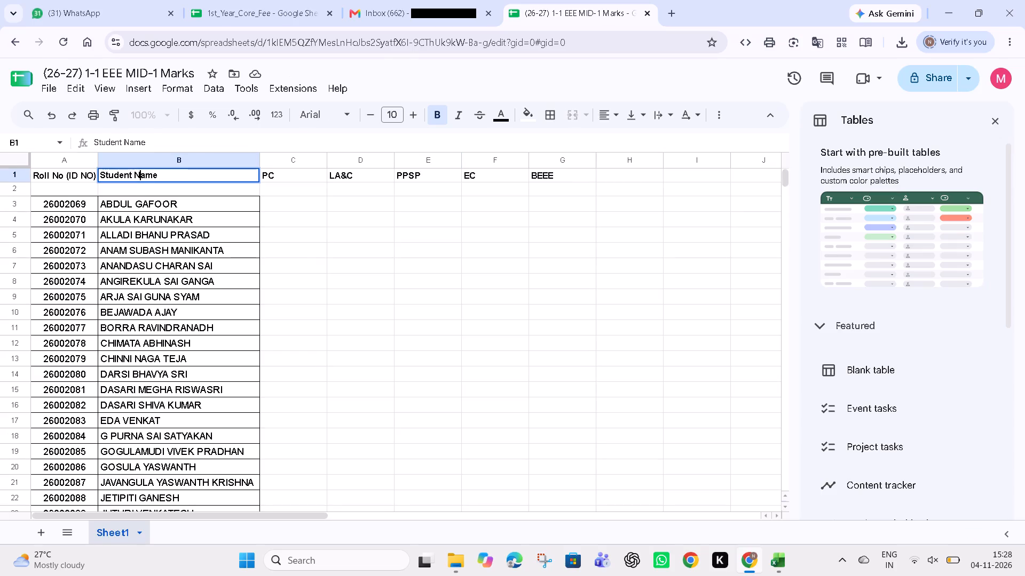
# Center-align the whole header row 1 horizontally.
pyautogui.click(3, 174)
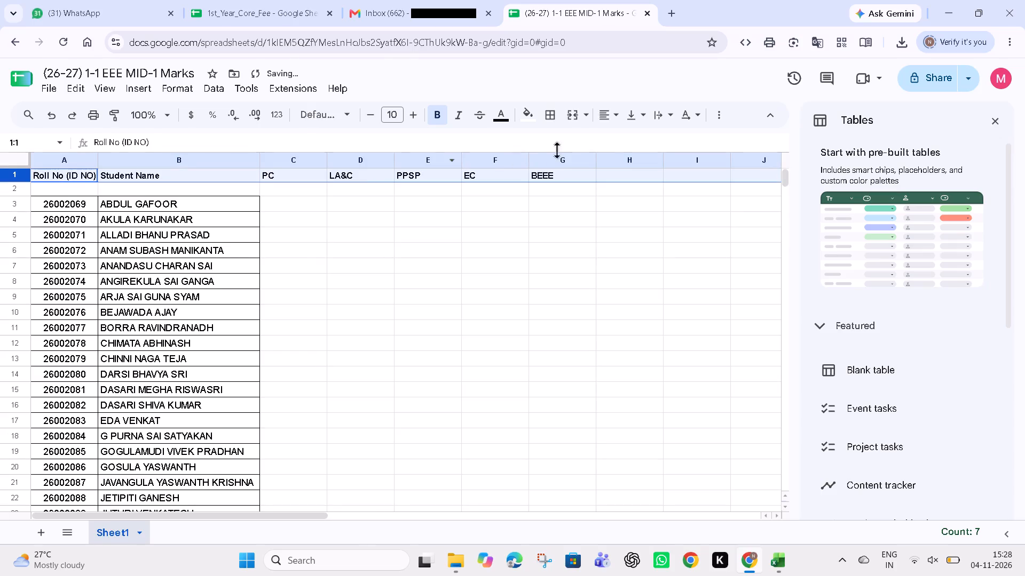
pyautogui.click(613, 114)
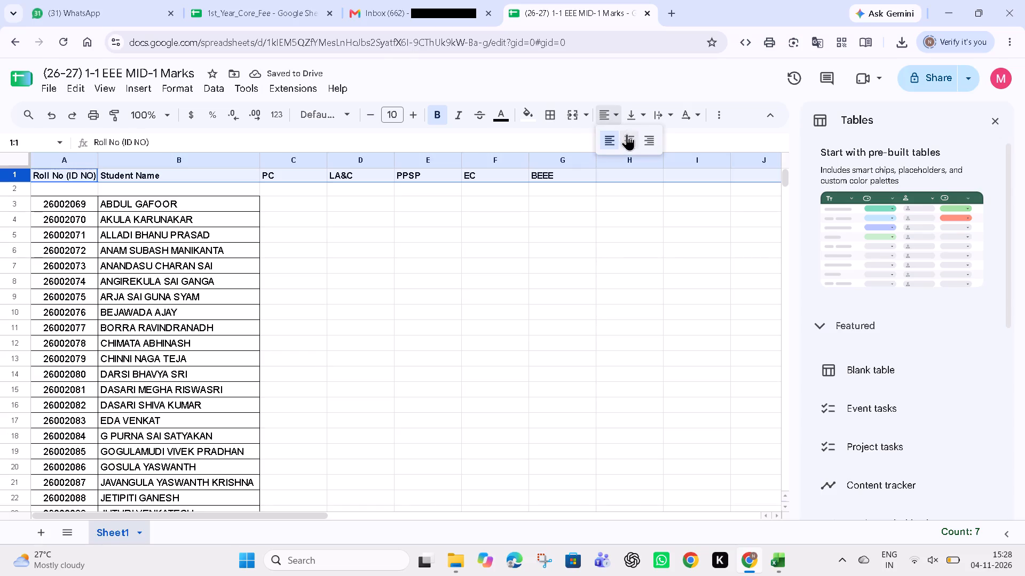
pyautogui.click(627, 134)
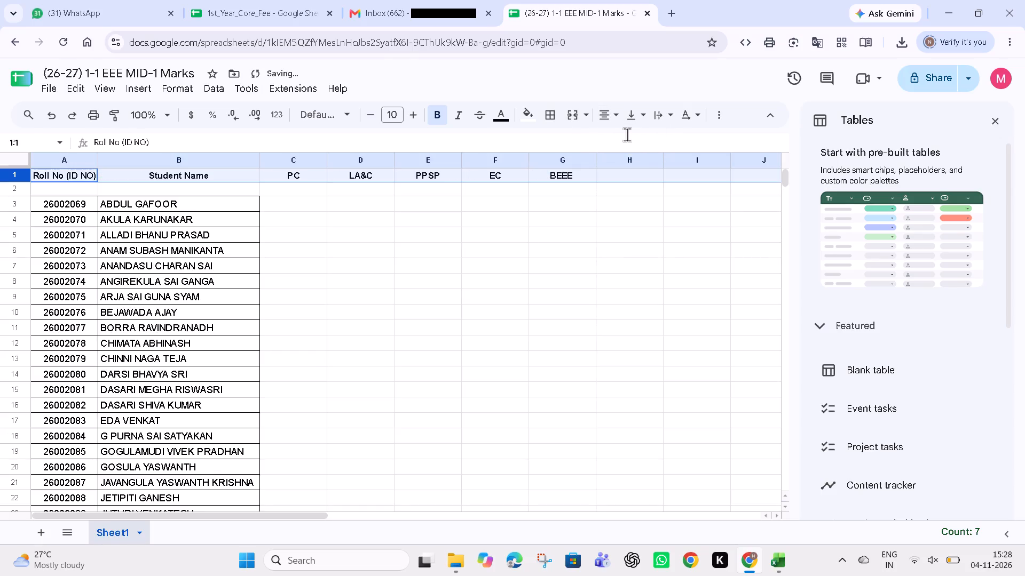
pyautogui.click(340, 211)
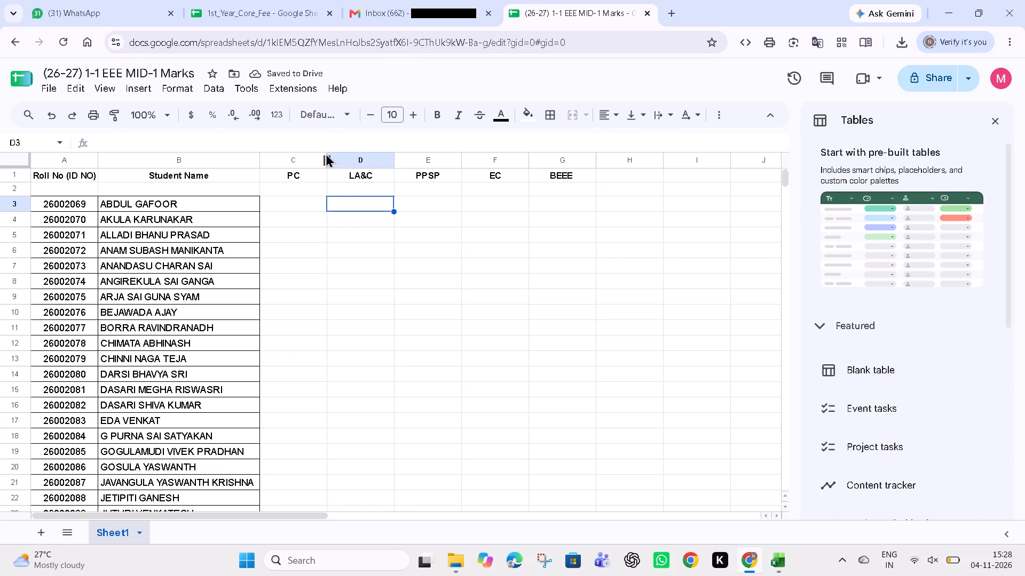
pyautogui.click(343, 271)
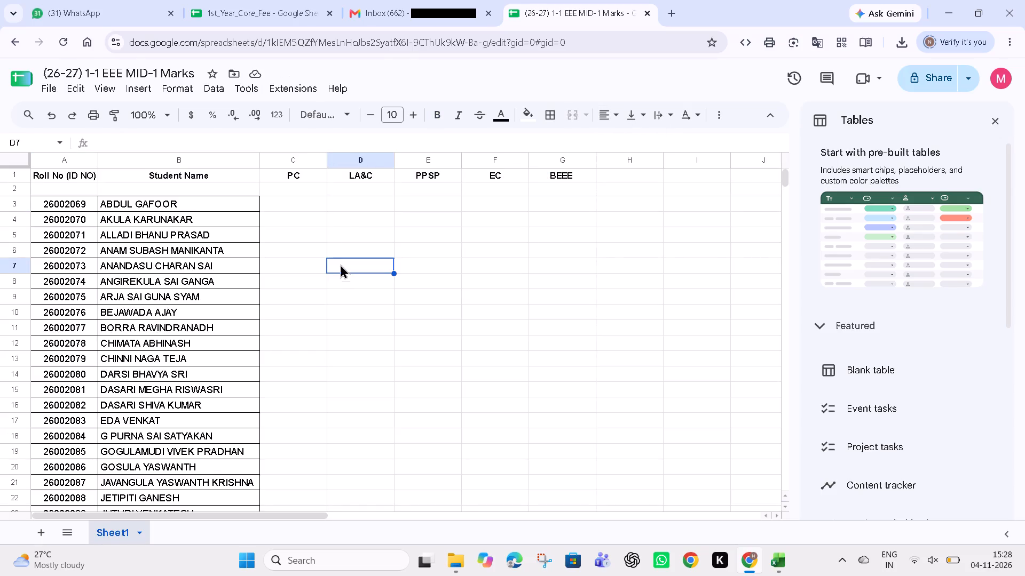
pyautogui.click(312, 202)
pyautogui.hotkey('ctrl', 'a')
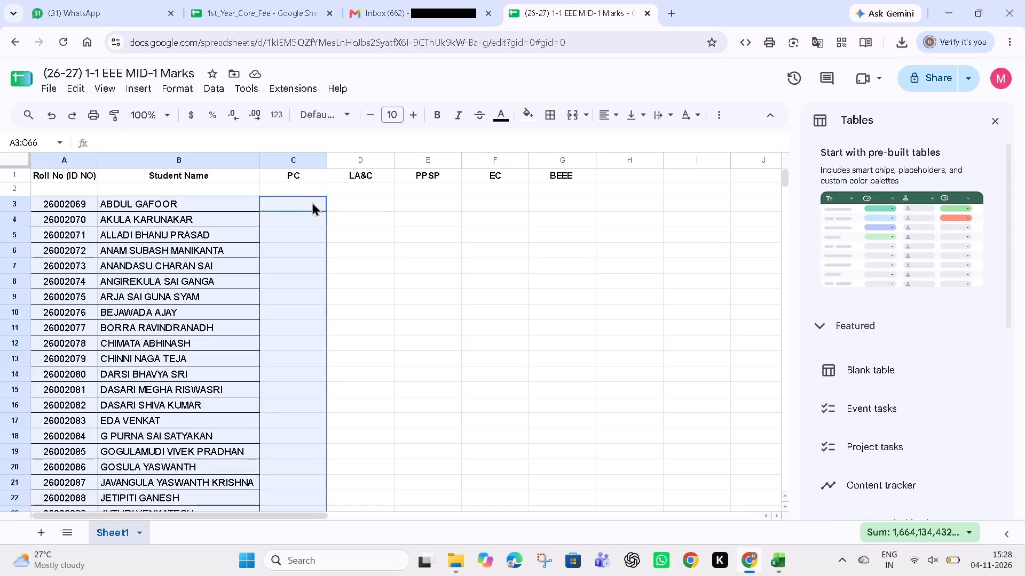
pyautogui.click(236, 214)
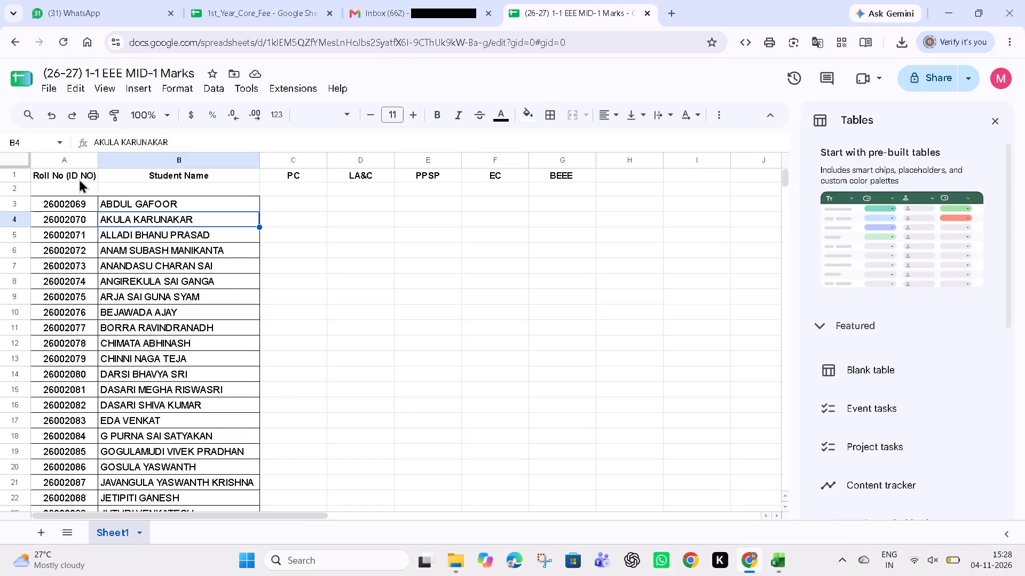
# Select columns A through G, from Roll No (ID NO) to BEEE.
pyautogui.click(47, 162)
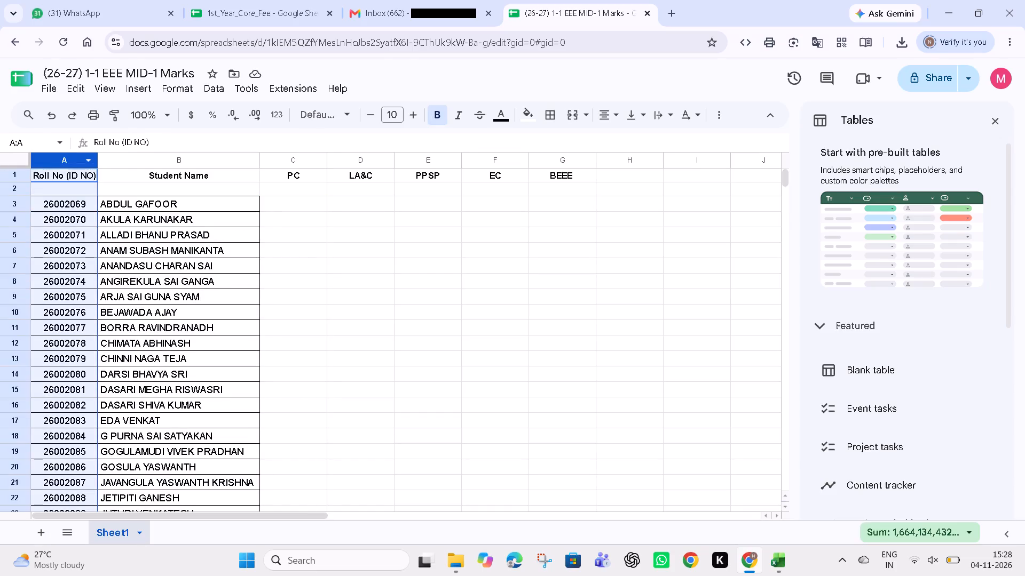
pyautogui.press('Right')
pyautogui.press('Right')
pyautogui.press('Right')
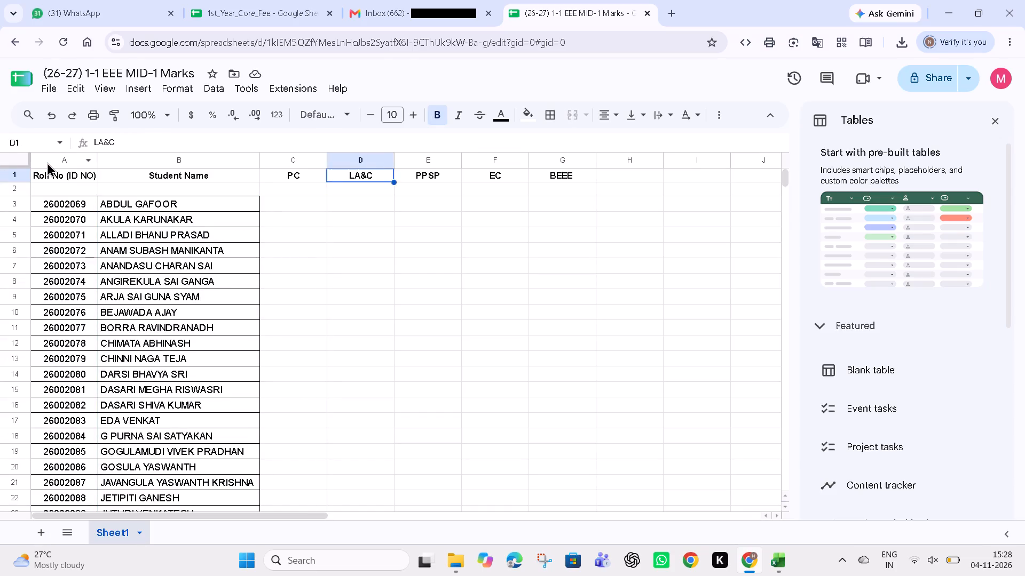
pyautogui.press('Right')
pyautogui.press('Right')
pyautogui.press('Right')
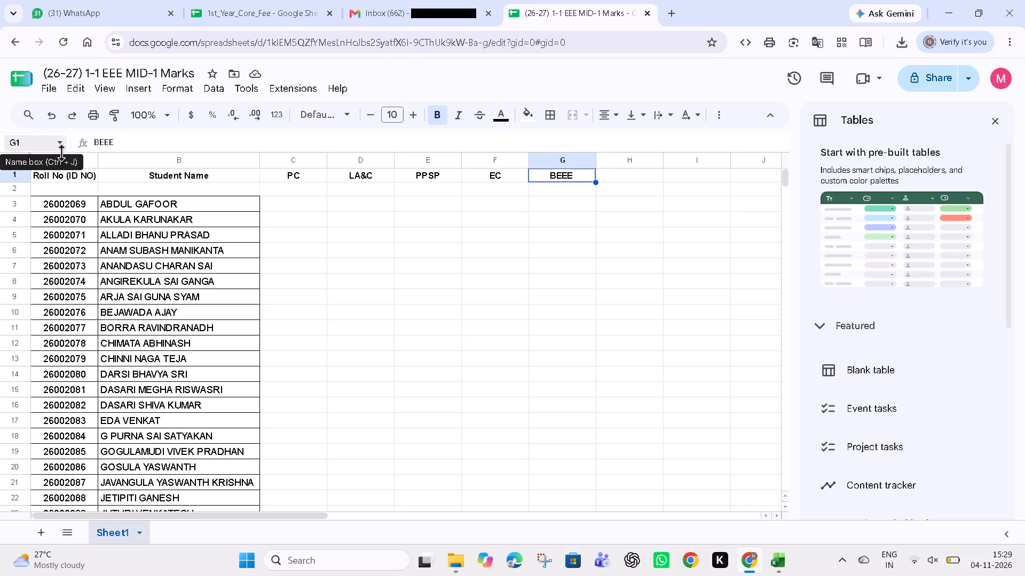
pyautogui.click(92, 162)
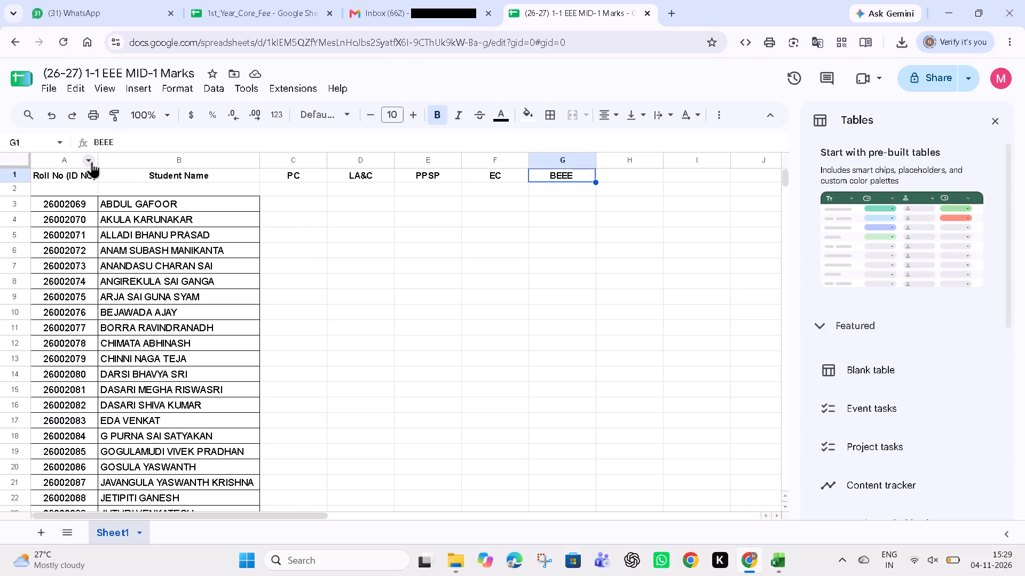
# Apply all borders to every cell of the entire sheet.
pyautogui.click(312, 278)
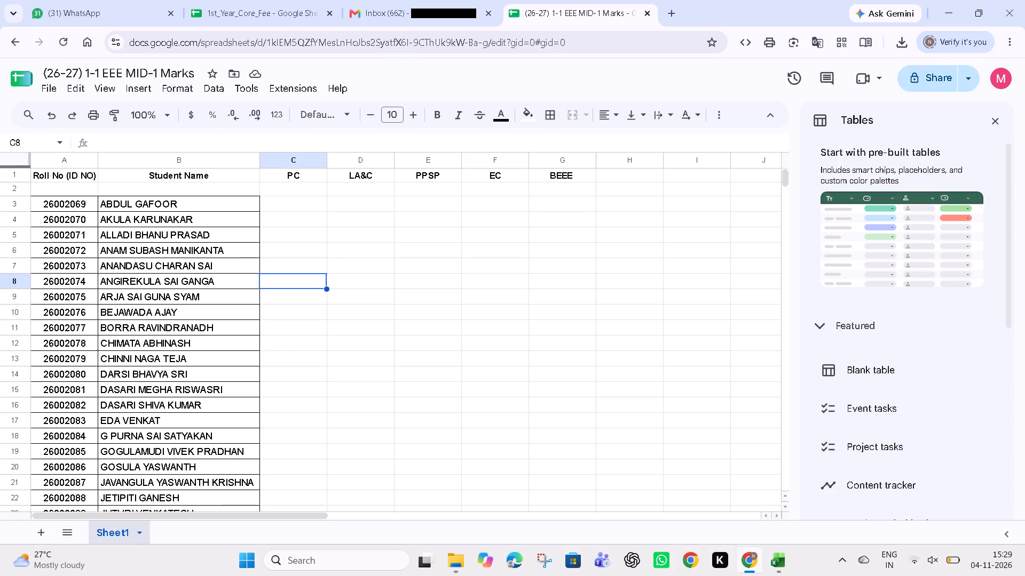
pyautogui.click(2, 155)
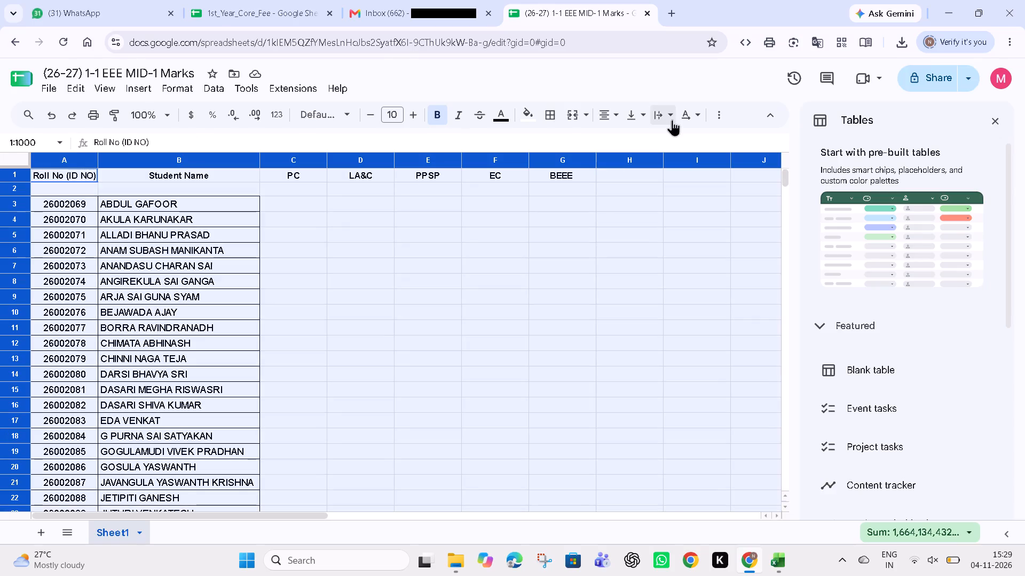
pyautogui.click(552, 113)
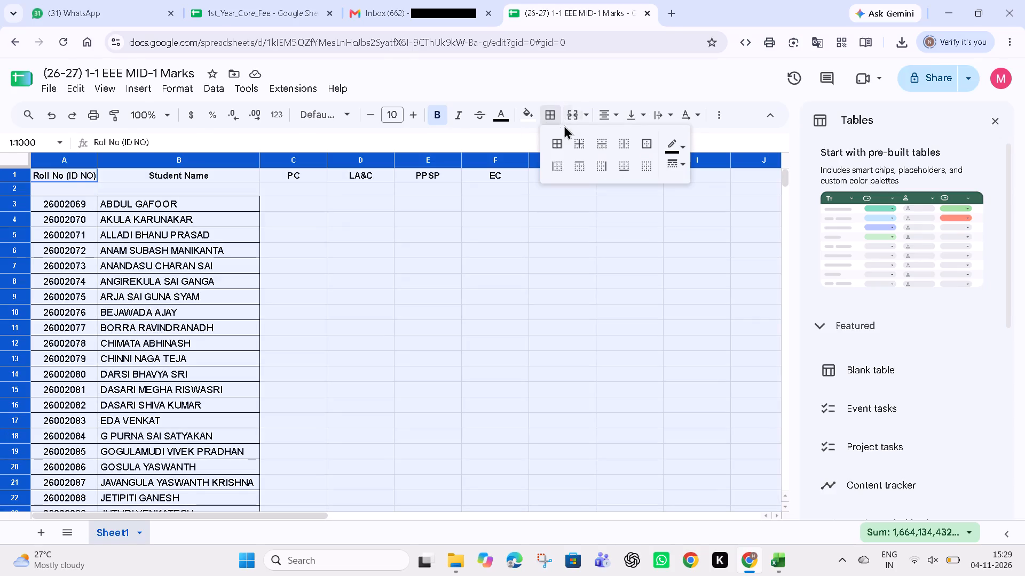
pyautogui.click(554, 139)
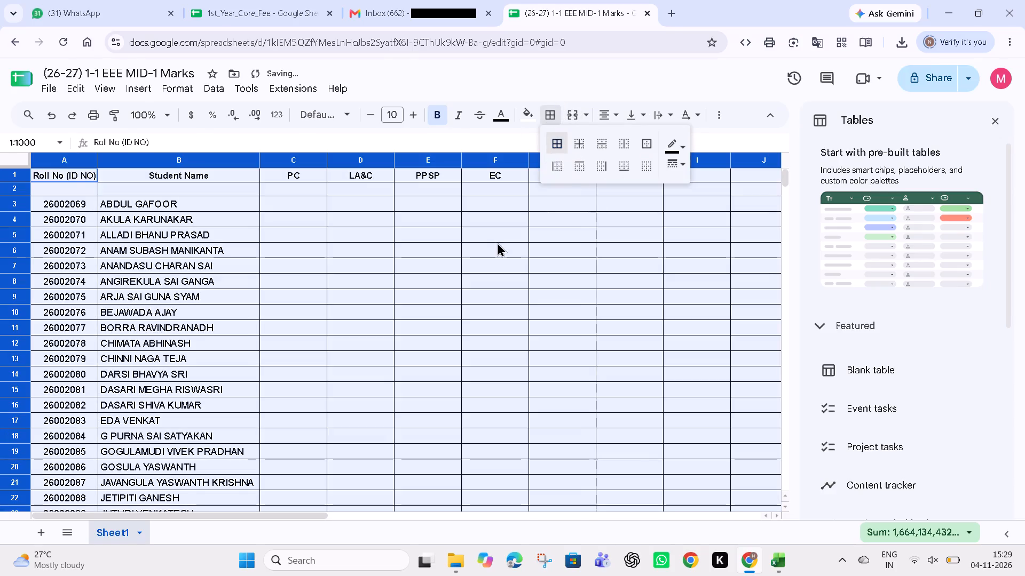
pyautogui.click(497, 242)
# Save the marks spreadsheet.
pyautogui.hotkey('ctrl', 's')
pyautogui.hotkey('ctrl', 's')
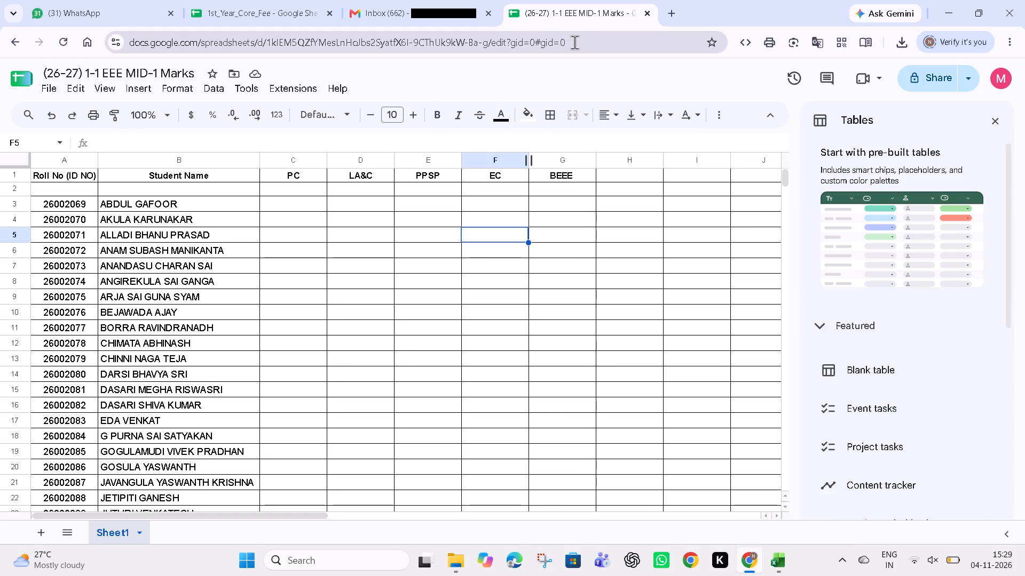
# Select the full web address of the marks spreadsheet.
pyautogui.moveTo(574, 42); pyautogui.dragTo(124, 2)
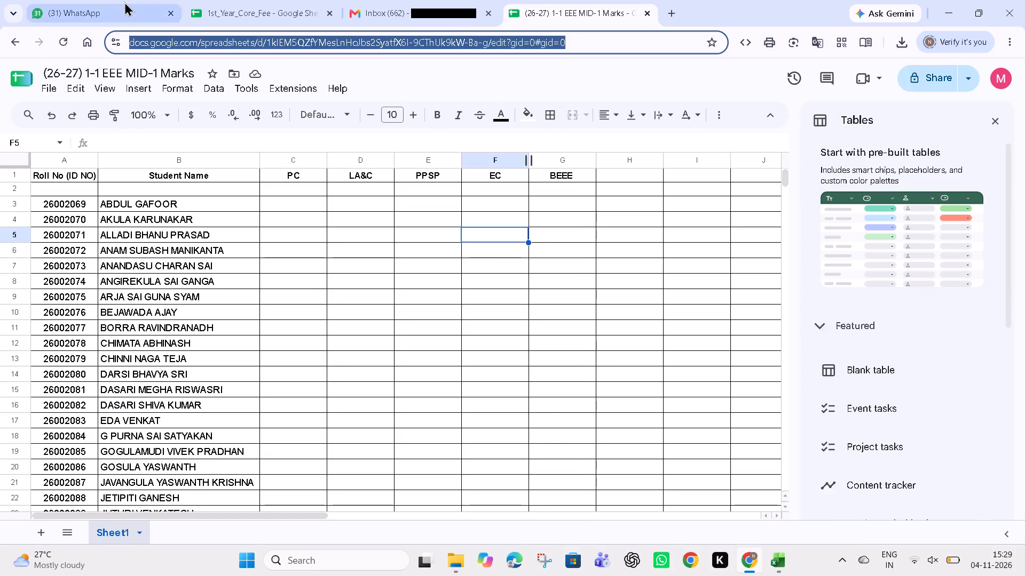
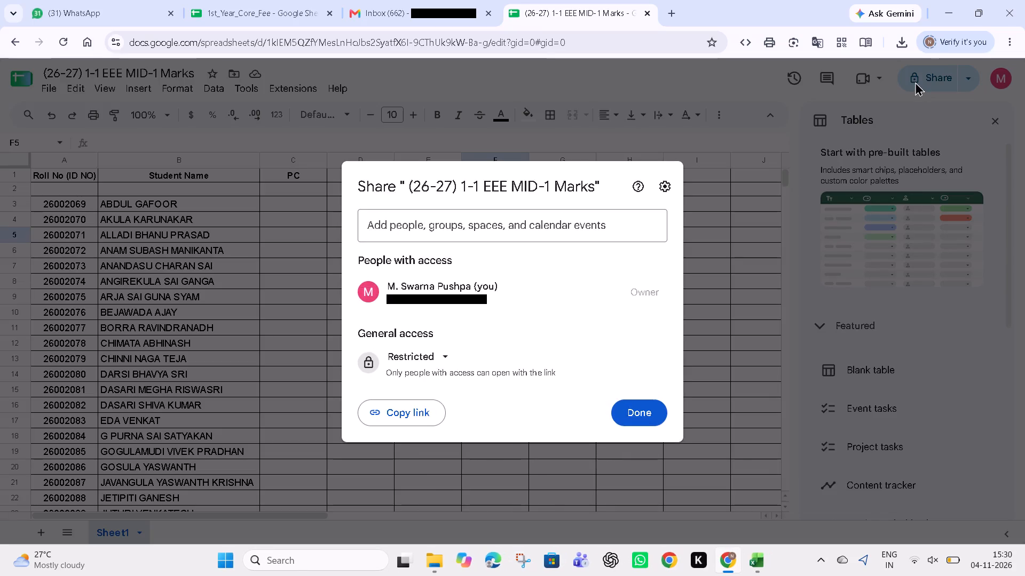
# Open the general access choices in the sharing settings of the (26-27) 1-1 EEE MID-1 Marks spreadsheet.
pyautogui.click(445, 349)
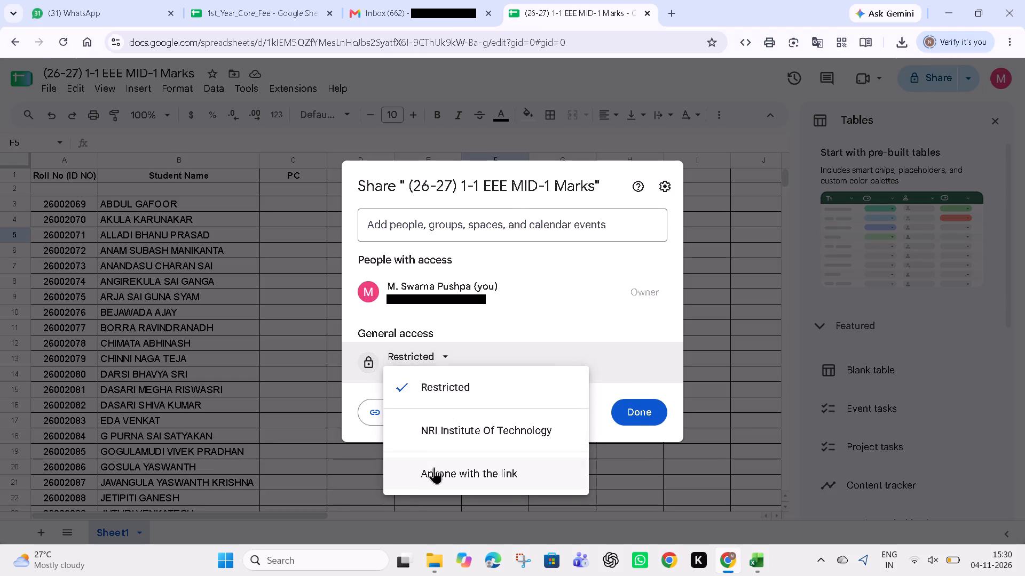
pyautogui.click(440, 435)
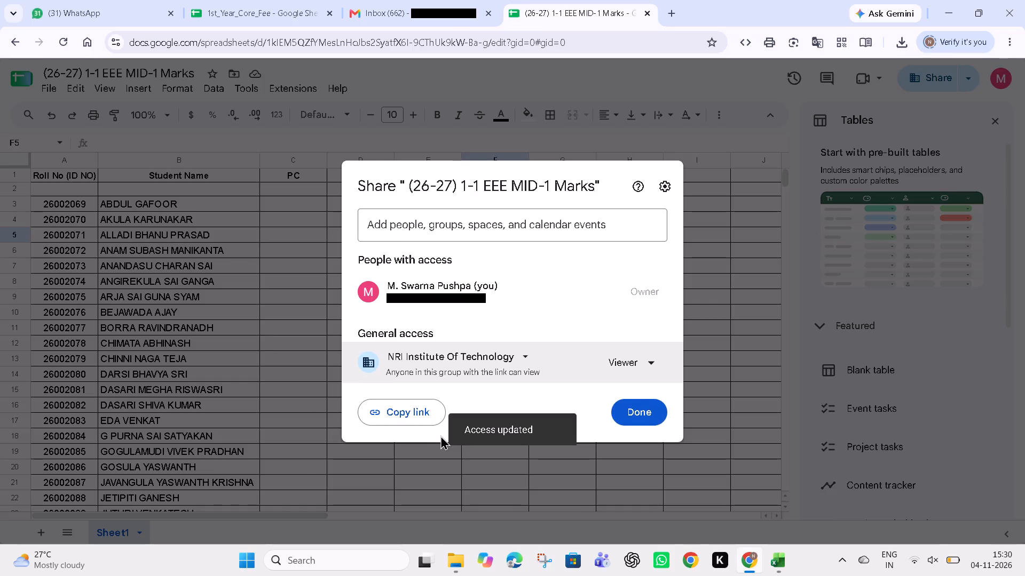
pyautogui.click(645, 365)
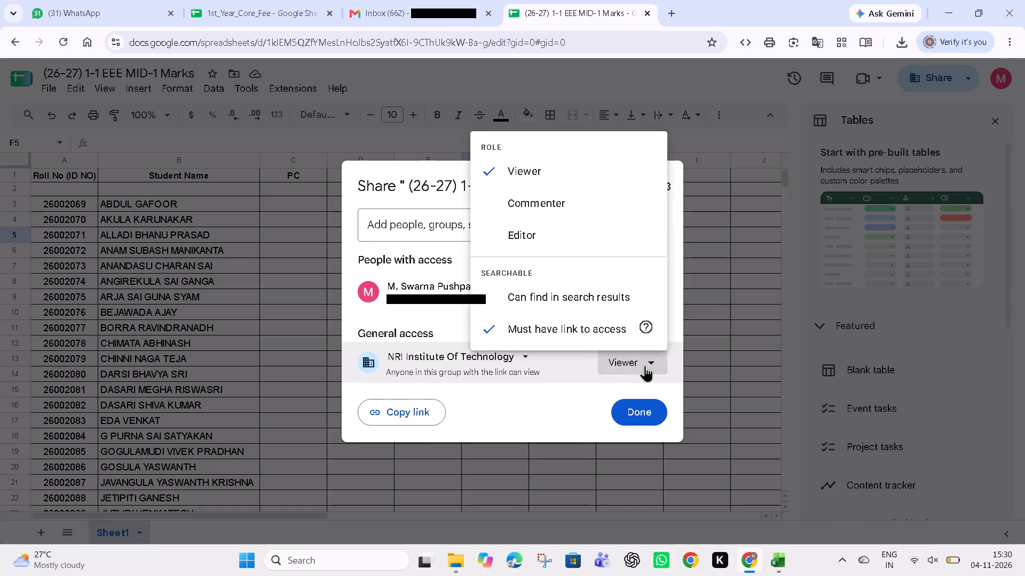
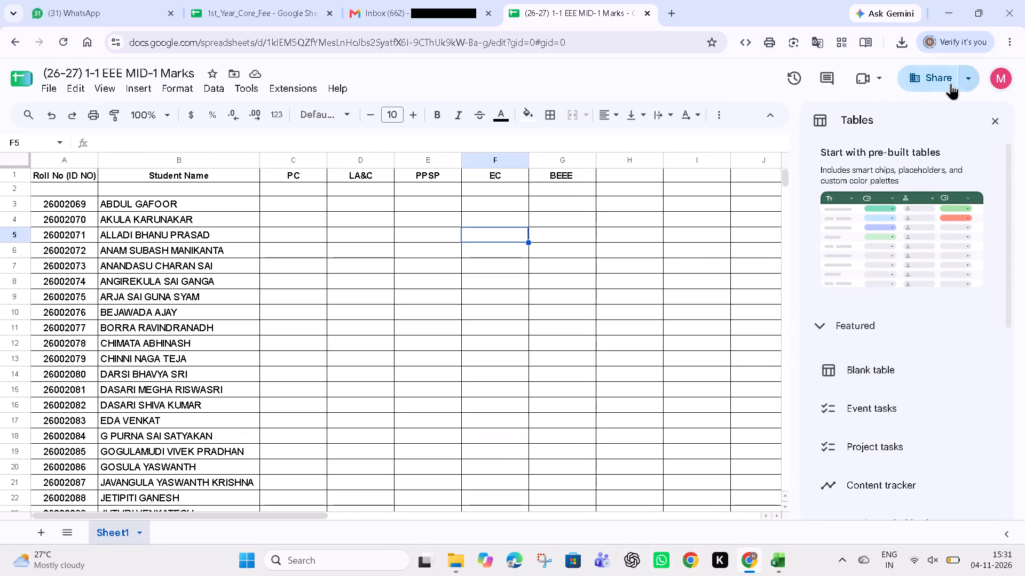
# Open the sharing settings of the (26-27) 1-1 EEE MID-1 Marks spreadsheet and bring up the suggested people to add.
pyautogui.click(934, 82)
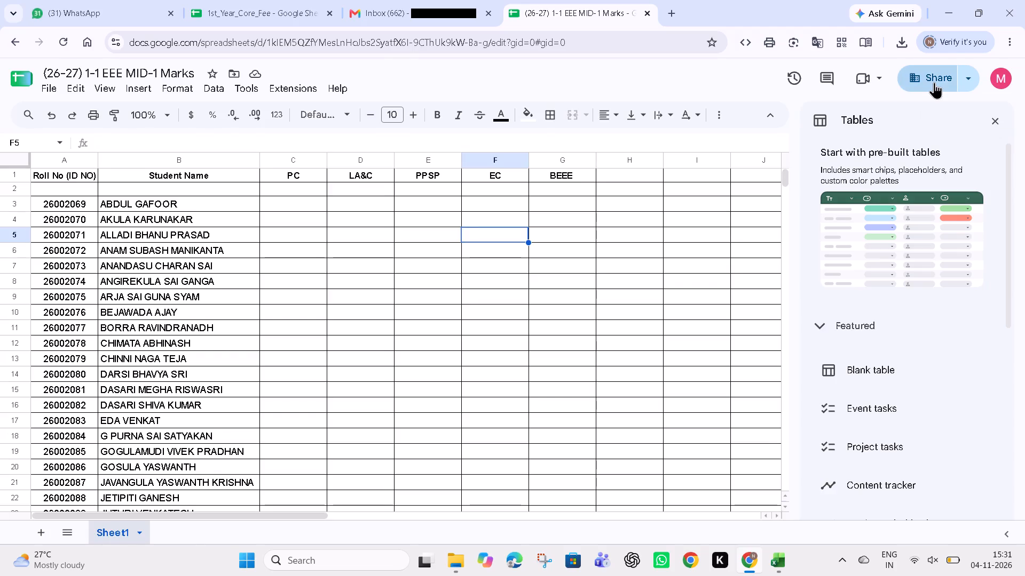
pyautogui.click(934, 82)
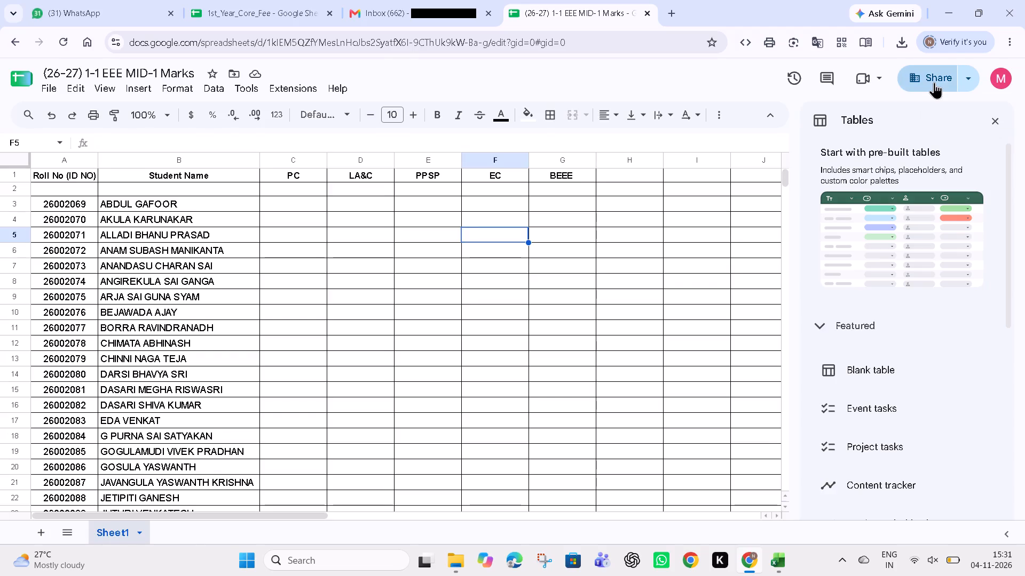
pyautogui.click(934, 82)
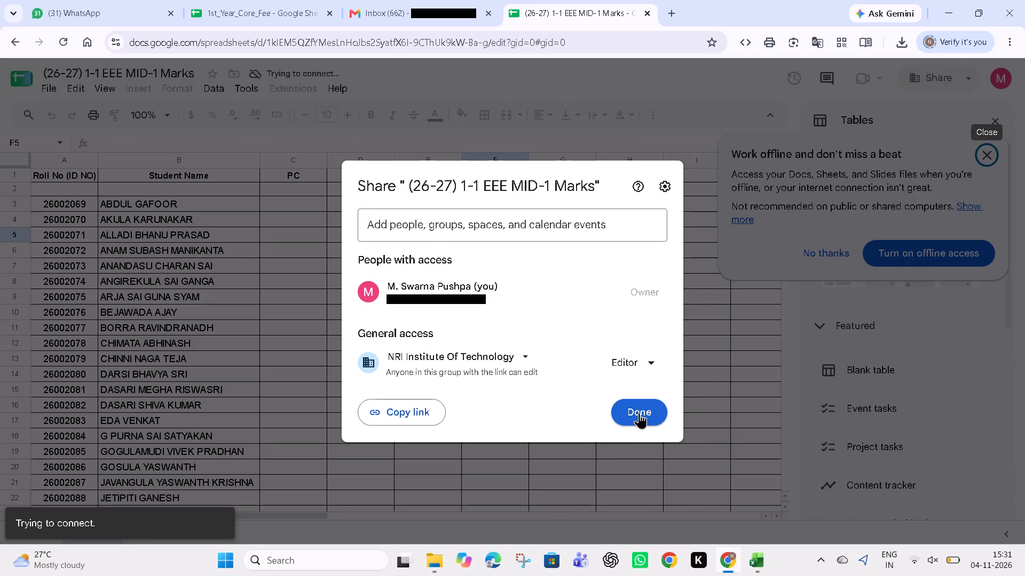
pyautogui.click(396, 225)
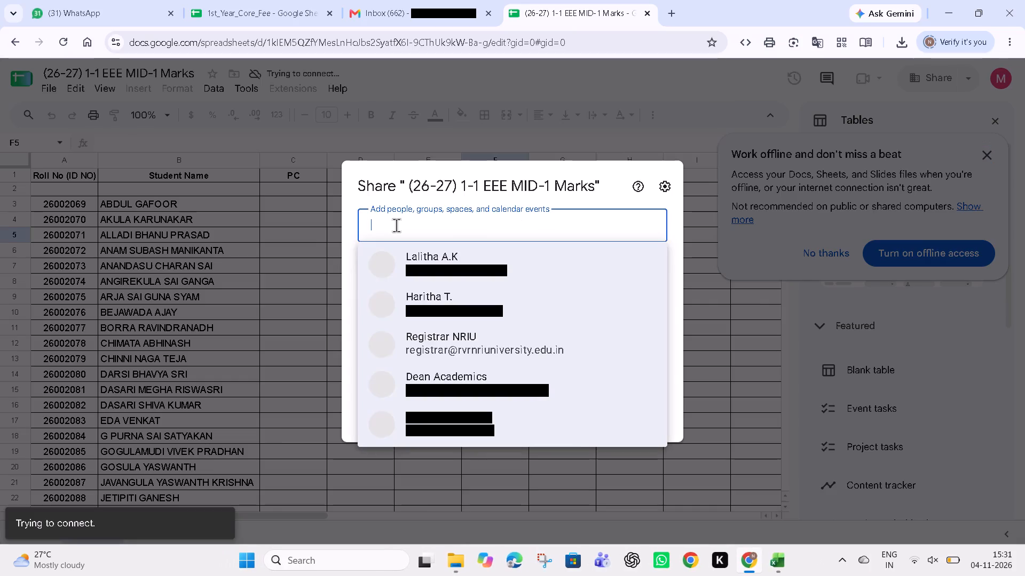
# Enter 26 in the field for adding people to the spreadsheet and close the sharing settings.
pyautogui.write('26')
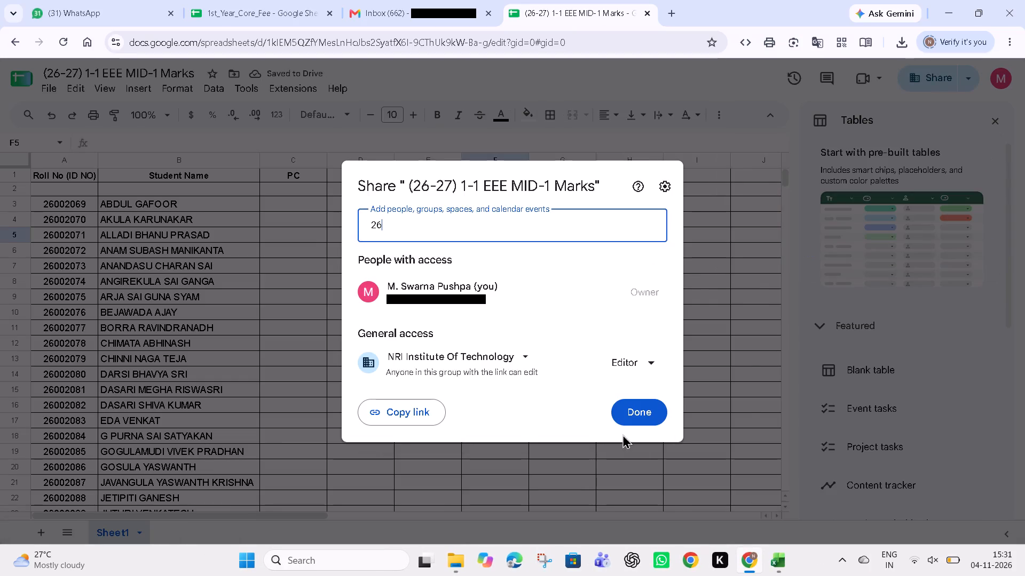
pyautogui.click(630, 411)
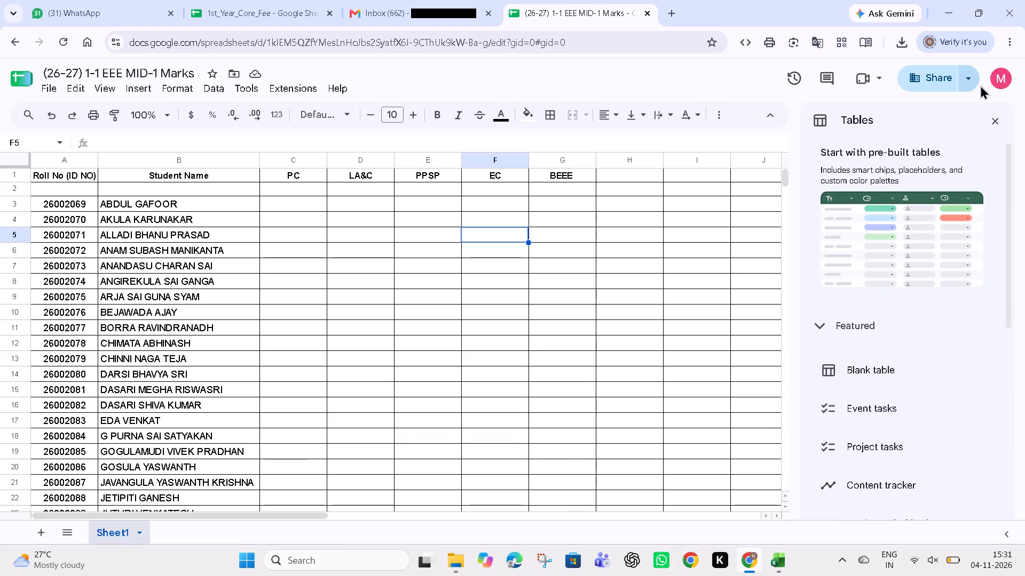
pyautogui.click(1000, 76)
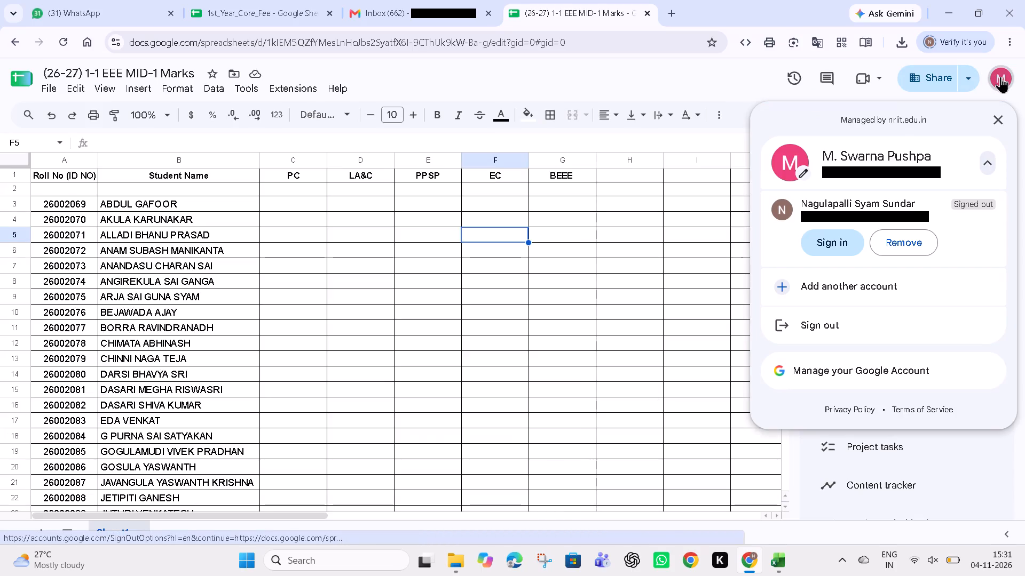
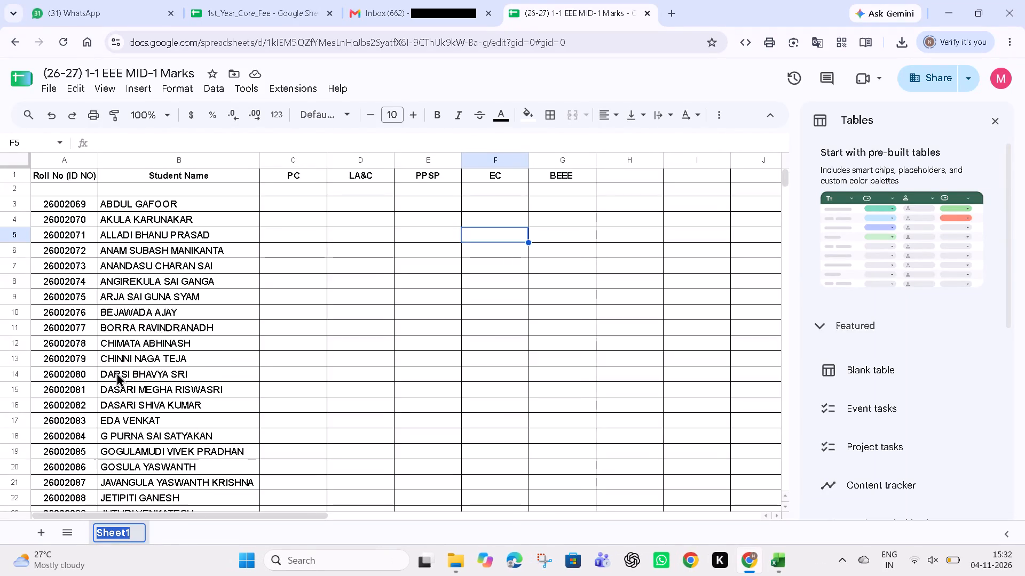
# Rename Sheet1 of the marks spreadsheet with a name that begins "EEE (mid".
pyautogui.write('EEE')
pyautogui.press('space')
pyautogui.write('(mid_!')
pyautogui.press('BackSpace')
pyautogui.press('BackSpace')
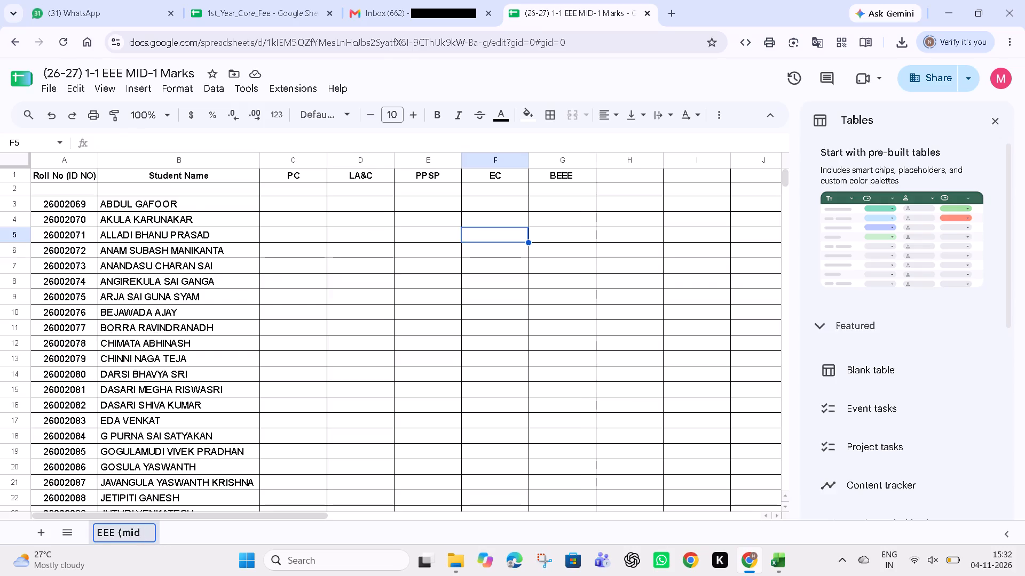
# Rename the sheet tab as EEE (MID-1).
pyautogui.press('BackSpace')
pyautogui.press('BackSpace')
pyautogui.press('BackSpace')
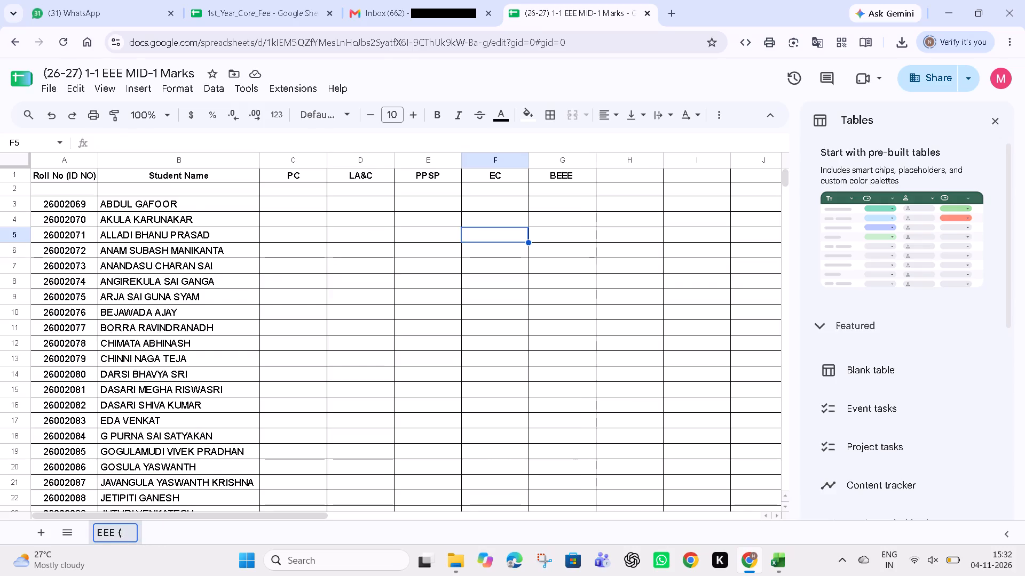
pyautogui.write('MID-1')
pyautogui.hotkey('shift', ')')
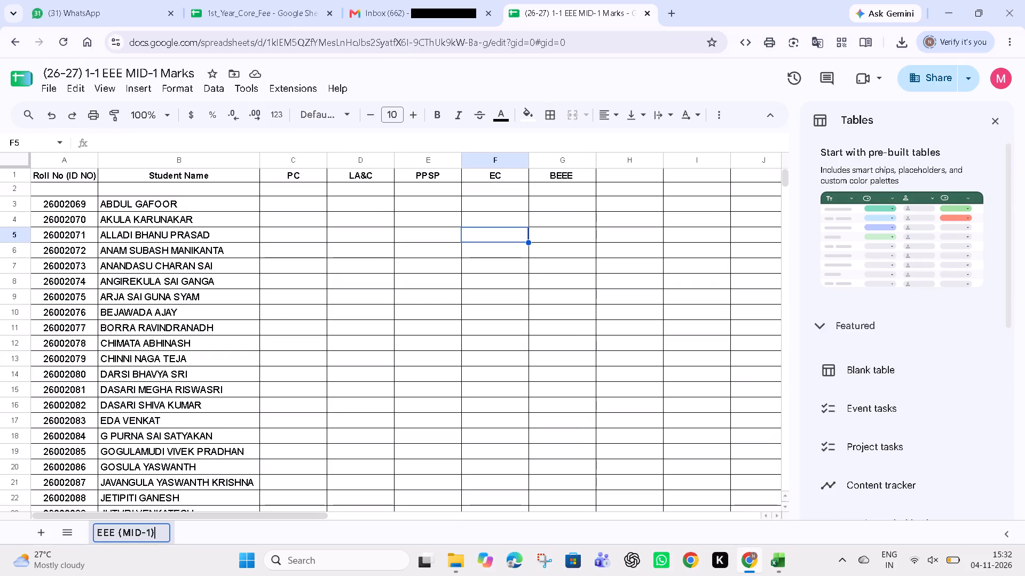
pyautogui.press('Return')
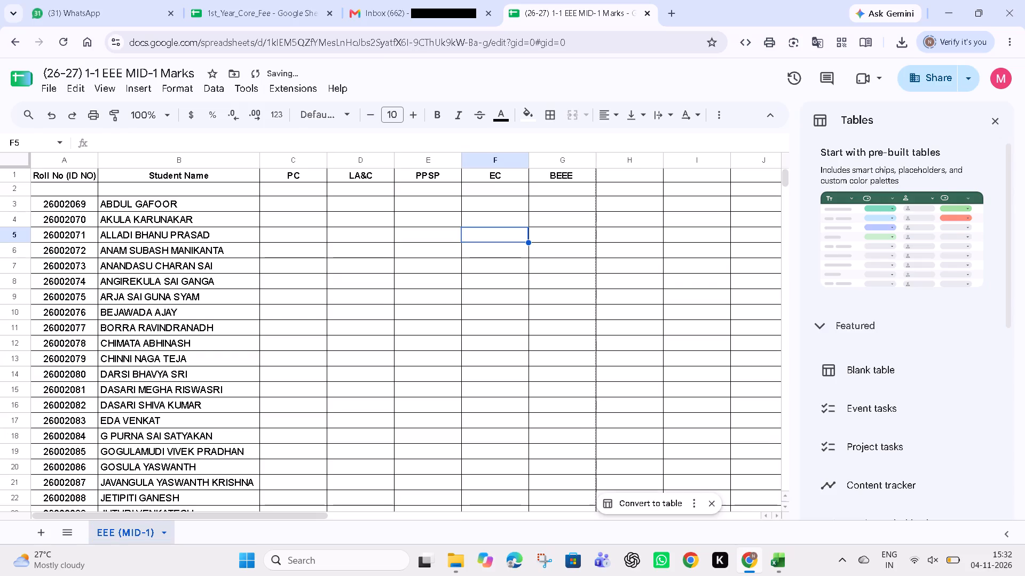
# Check the file options for (26-27) 1-1 EEE MID-1 Marks in the Sheets home list, and reopen the spreadsheet.
pyautogui.click(26, 81)
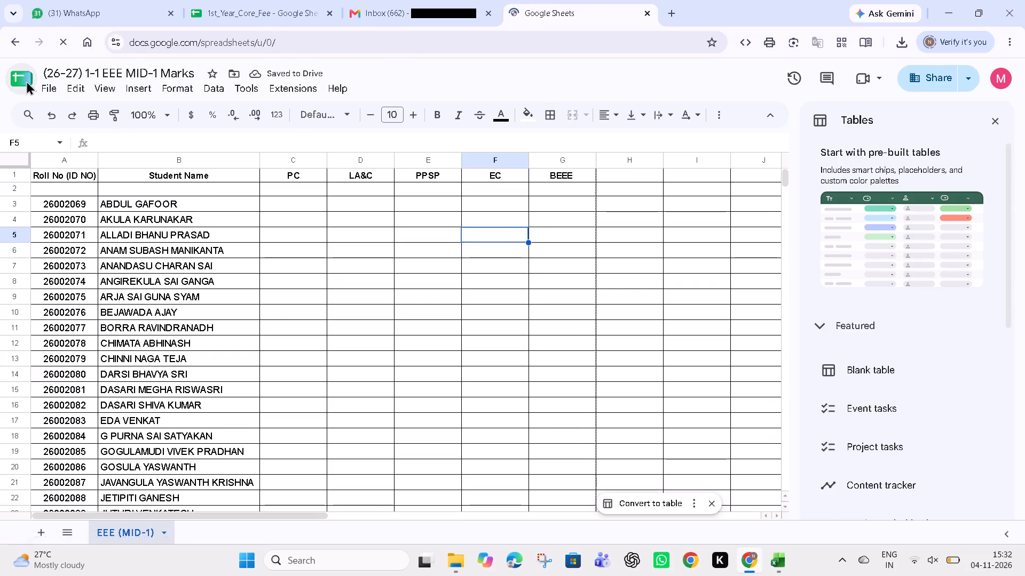
pyautogui.click(26, 81)
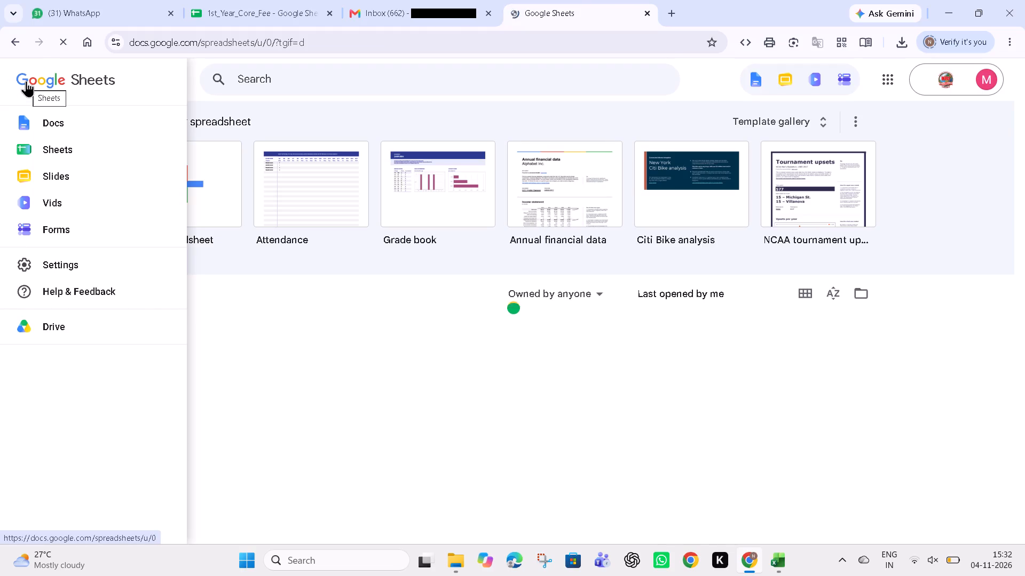
pyautogui.click(249, 378)
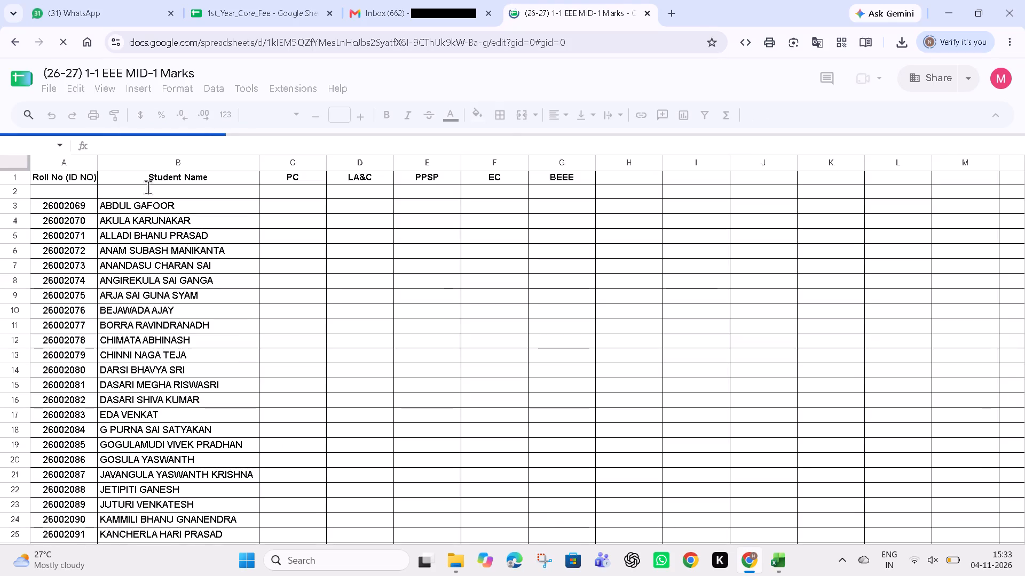
pyautogui.click(7, 38)
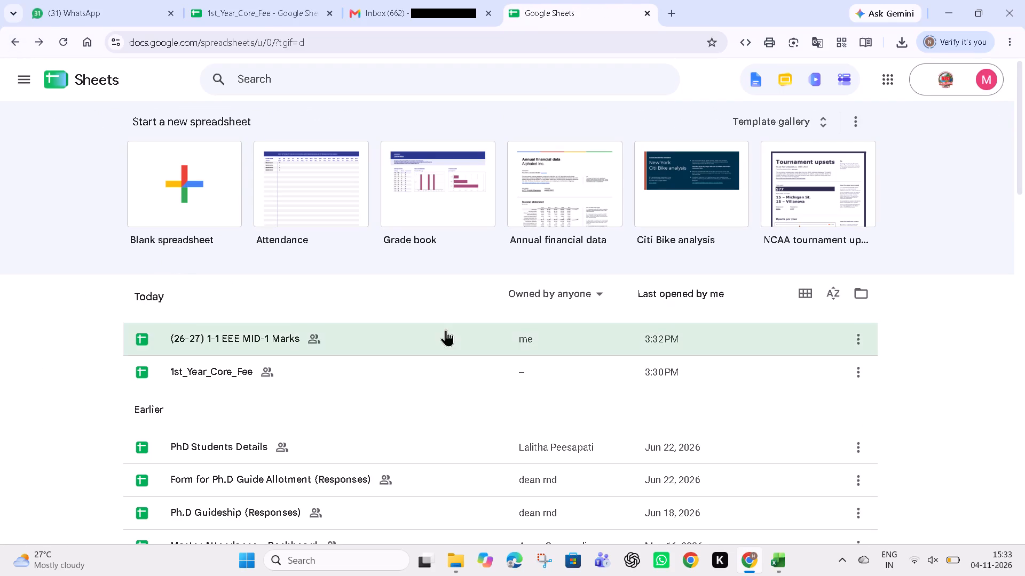
pyautogui.click(848, 338)
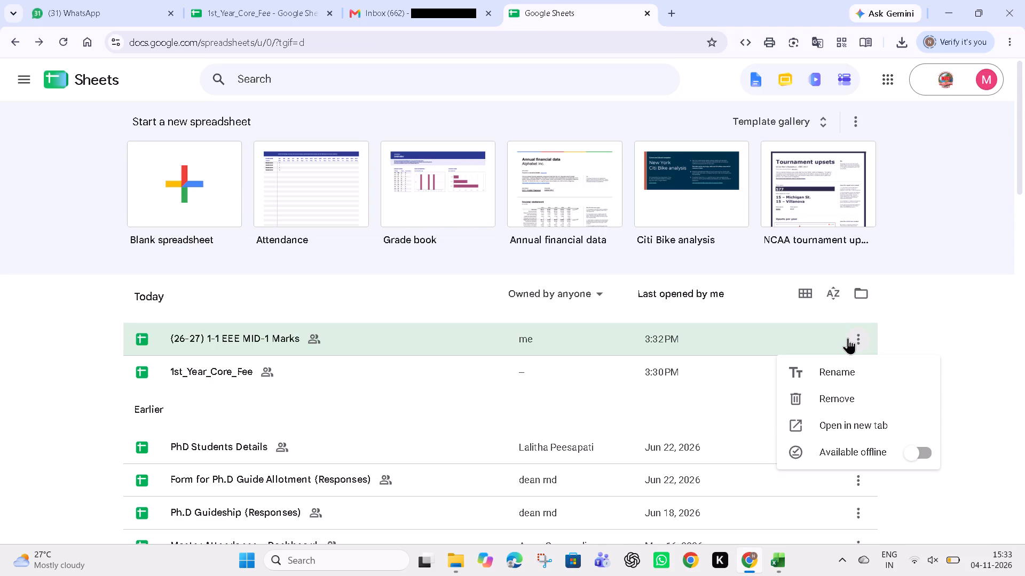
pyautogui.click(848, 338)
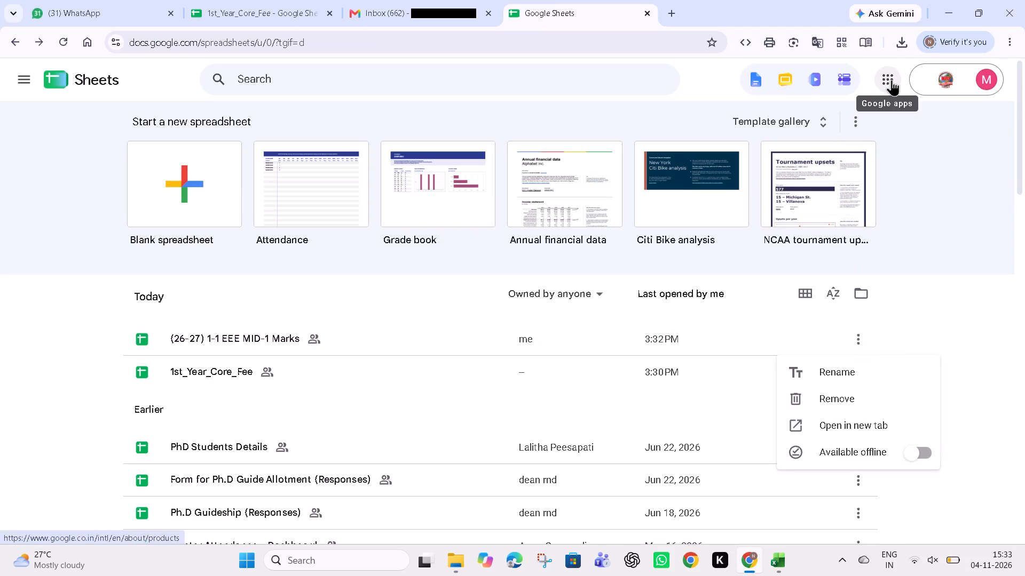
pyautogui.click(855, 332)
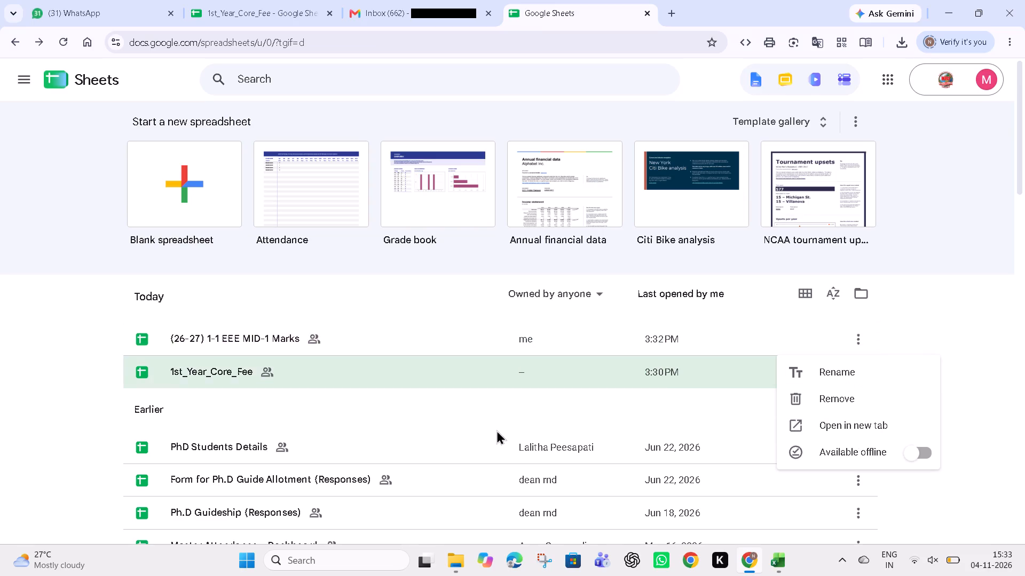
pyautogui.click(254, 338)
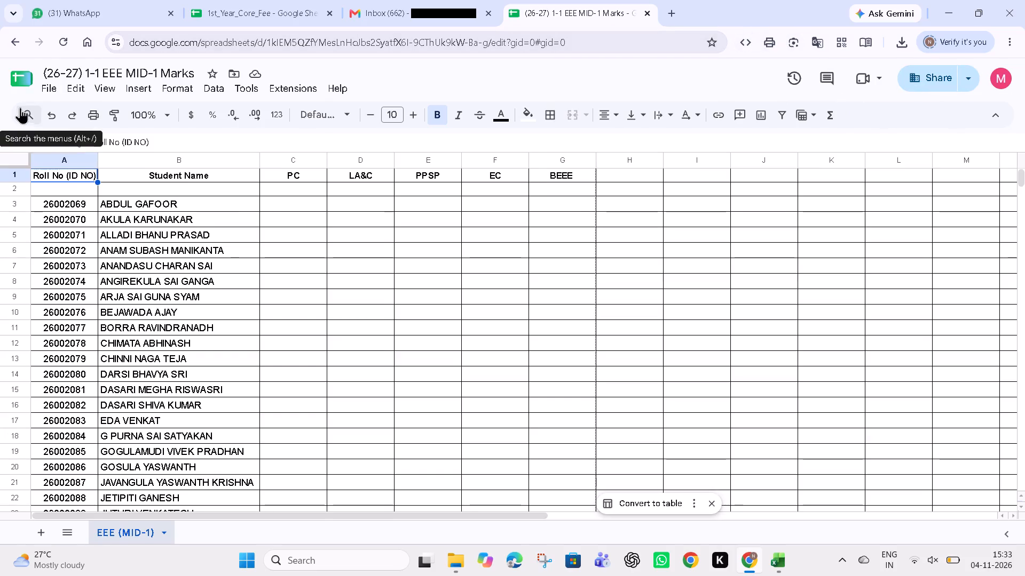
# Bring up the sharing choices for the (26-27) 1-1 EEE MID-1 Marks spreadsheet.
pyautogui.click(50, 84)
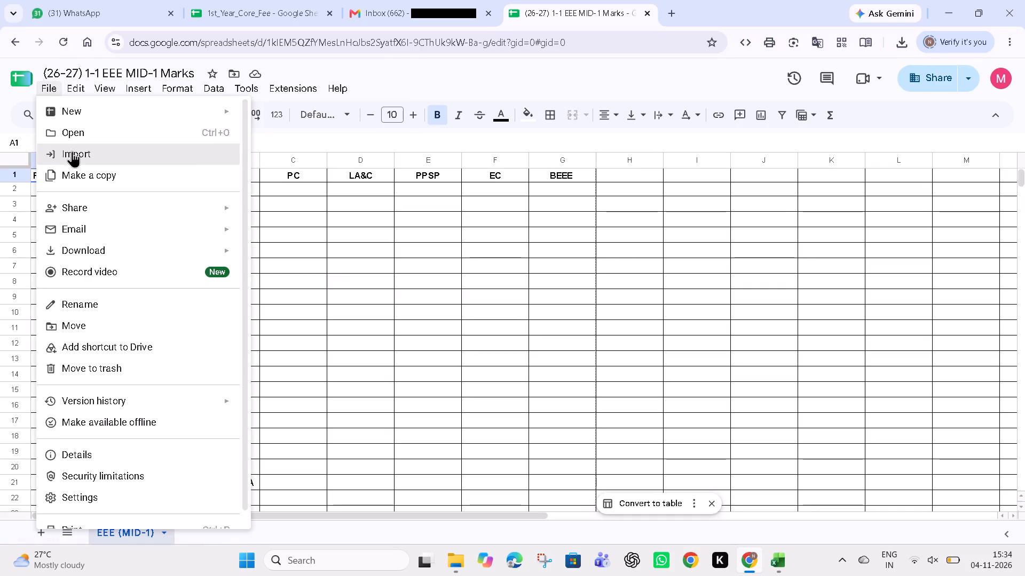
pyautogui.click(92, 209)
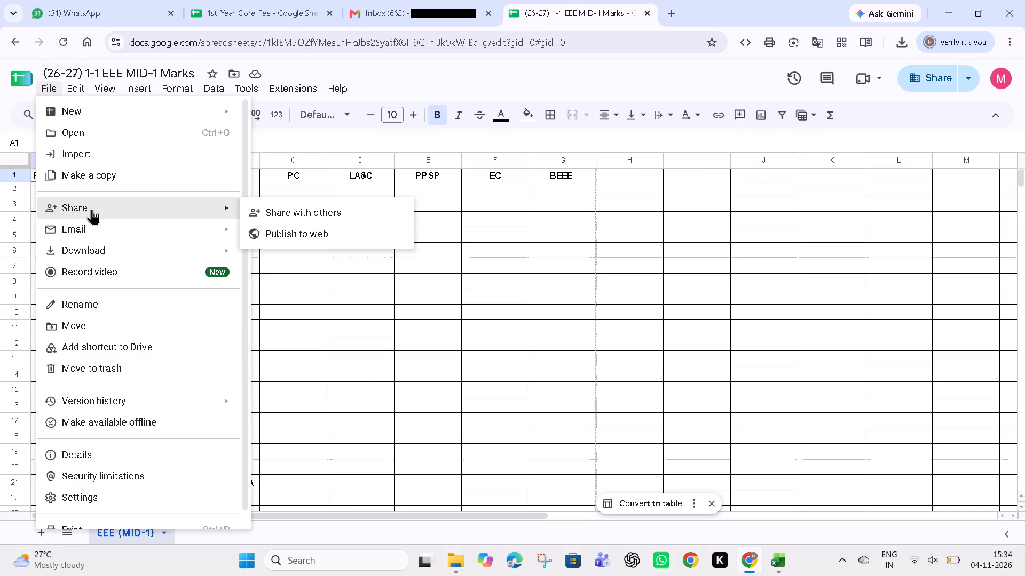
# Open the sharing dialog for (26-27) 1-1 EEE MID-1 Marks, review its access settings, and return to the sheet.
pyautogui.click(291, 212)
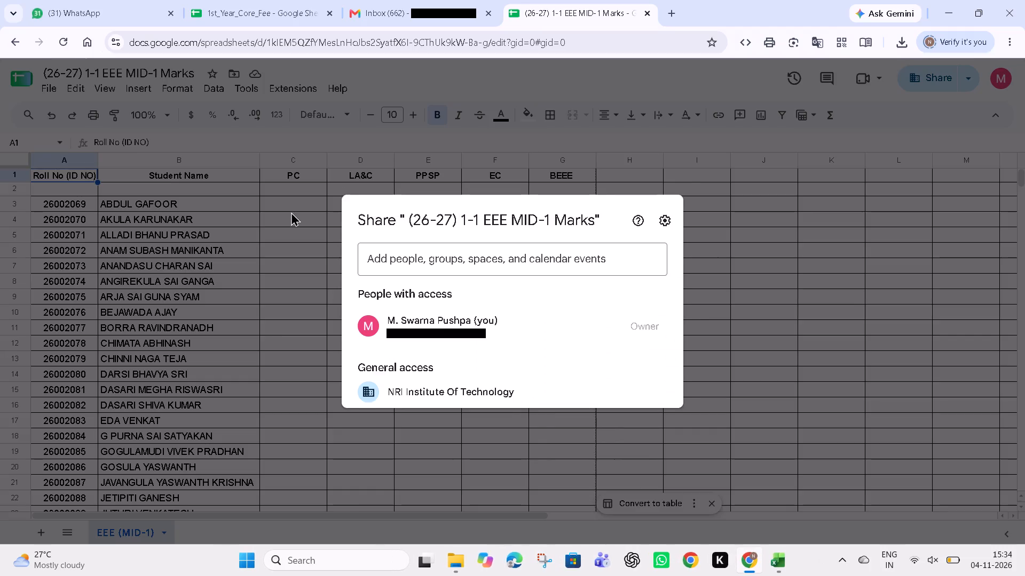
pyautogui.click(657, 346)
pyautogui.click(498, 125)
pyautogui.click(429, 155)
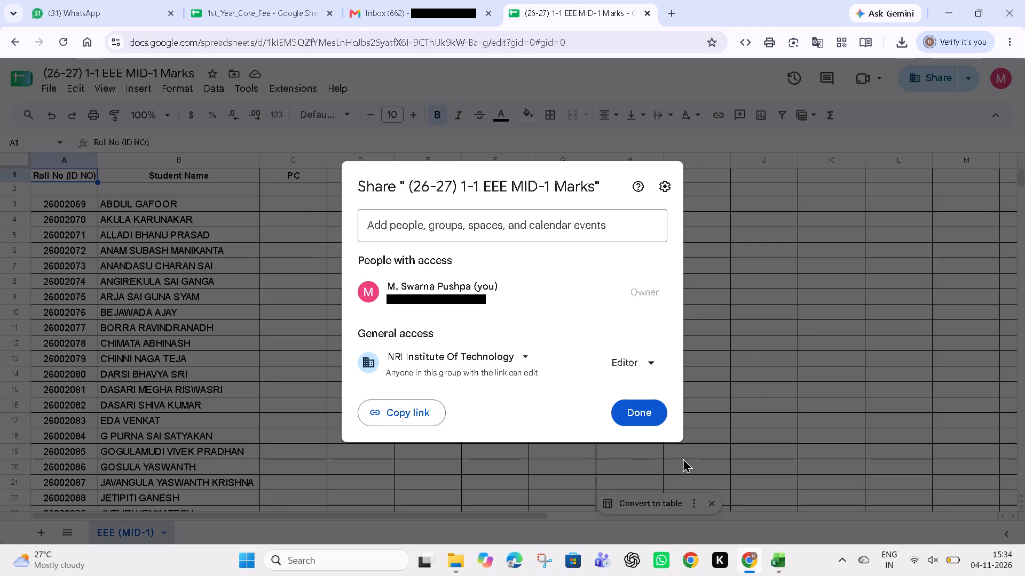
pyautogui.click(772, 289)
pyautogui.click(668, 188)
pyautogui.click(668, 188)
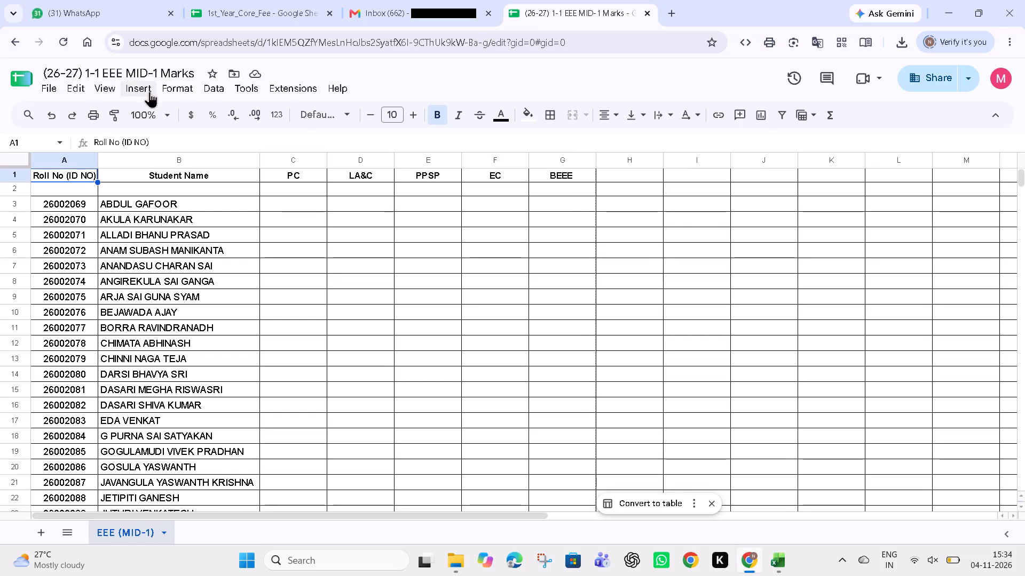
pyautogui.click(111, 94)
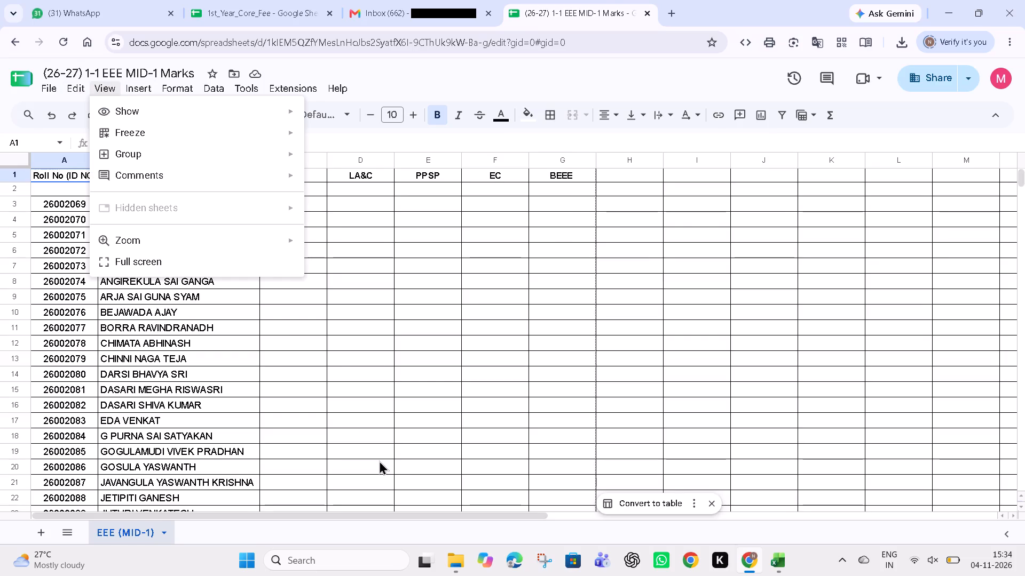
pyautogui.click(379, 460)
# Switch to the open 1st_Year_Core_Fee spreadsheet.
pyautogui.click(282, 7)
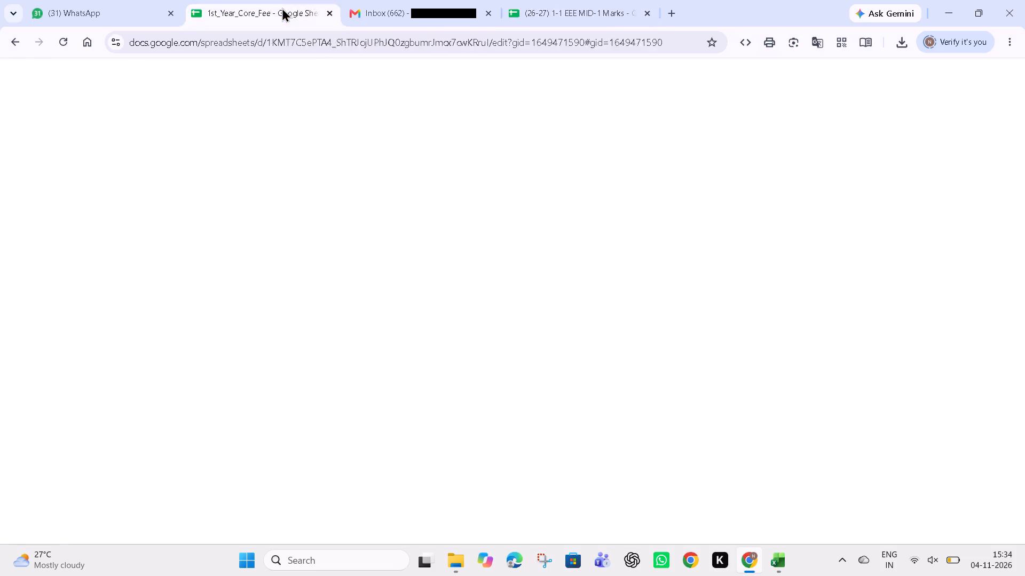
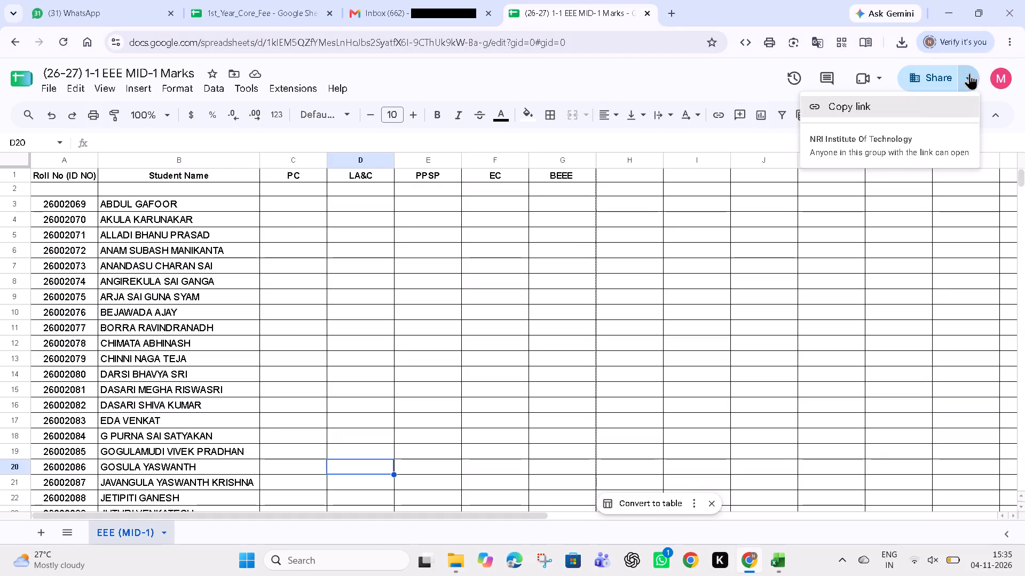
# Dismiss the sharing choices, go back to the Sheets home list and reopen (26-27) 1-1 EEE MID-1 Marks.
pyautogui.click(960, 235)
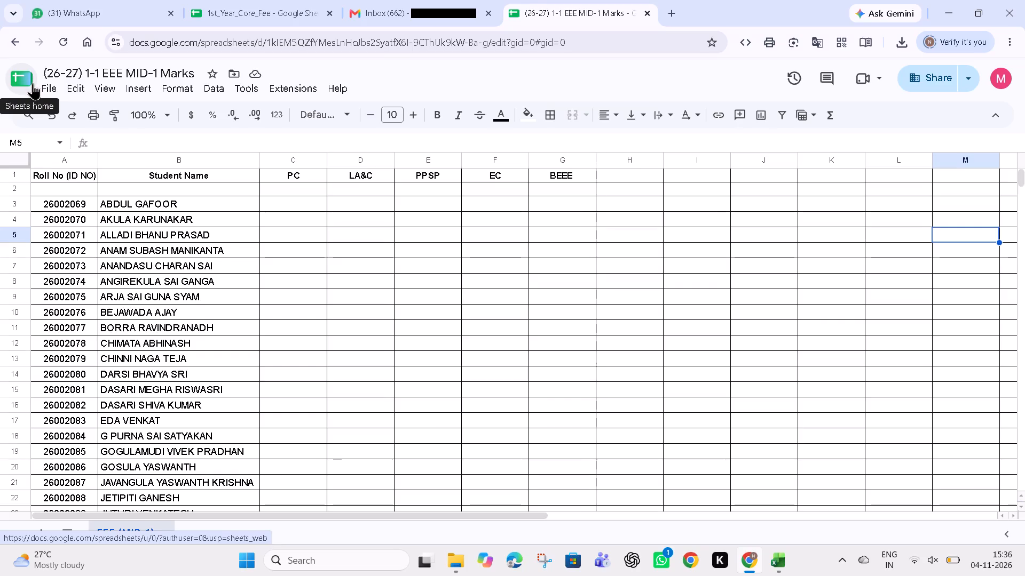
pyautogui.click(22, 77)
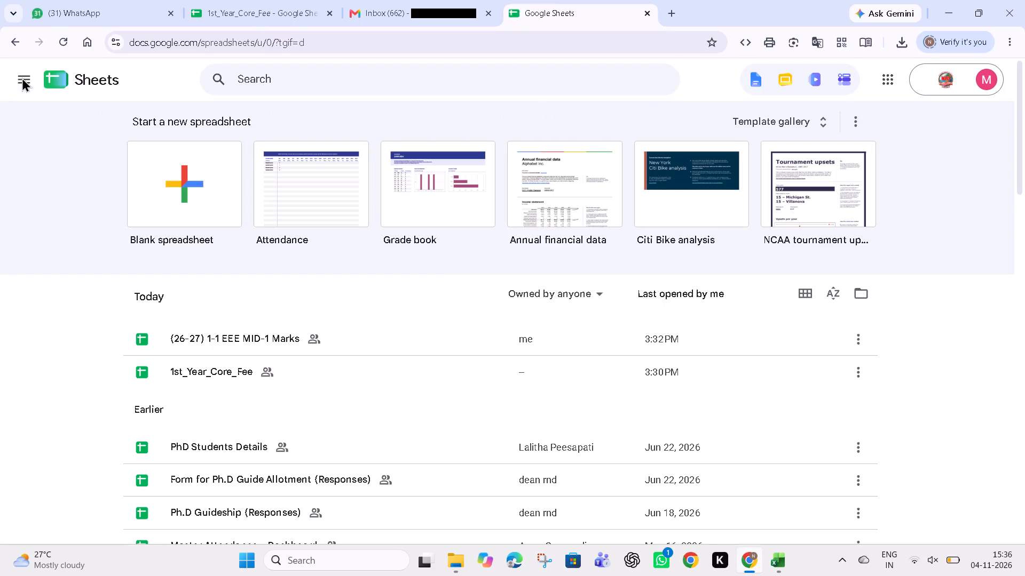
pyautogui.click(22, 77)
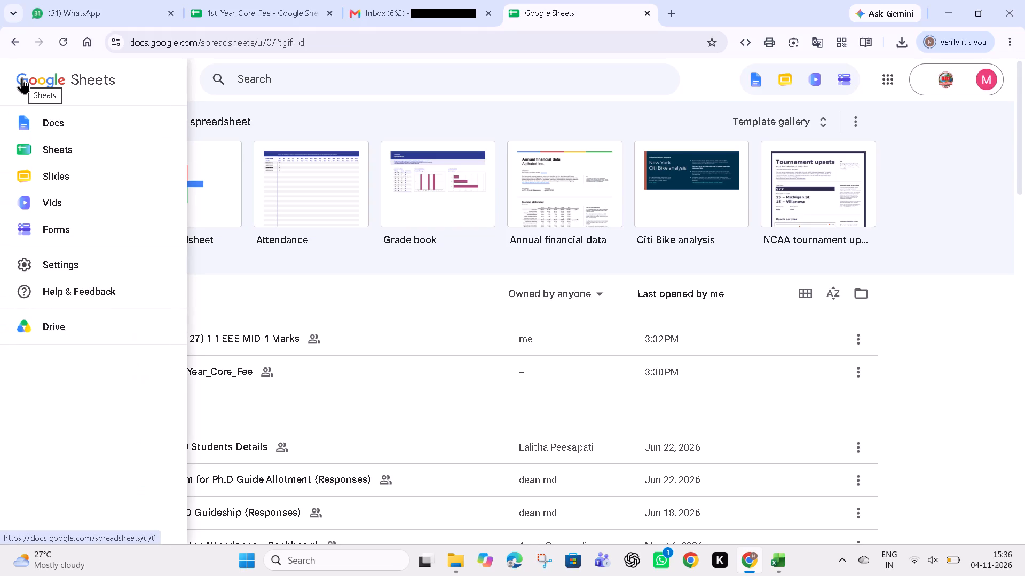
pyautogui.click(40, 144)
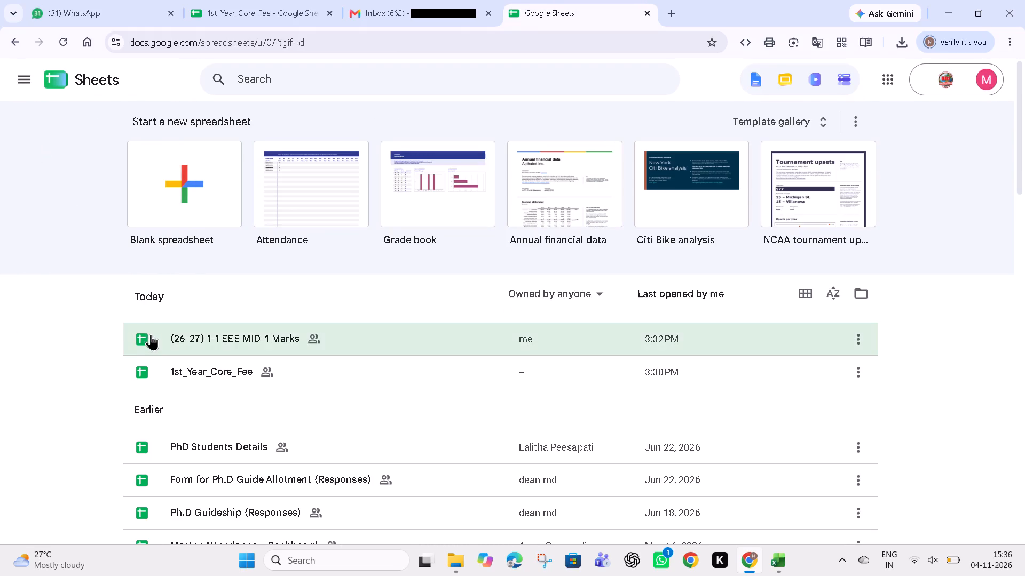
pyautogui.click(152, 336)
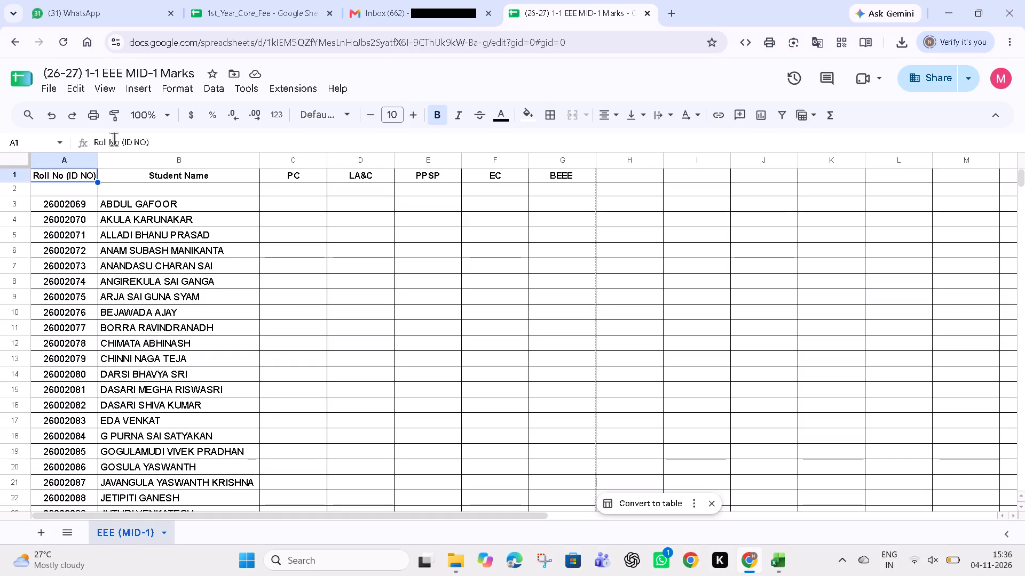
# Bring up the file import for the (26-27) 1-1 EEE MID-1 Marks spreadsheet.
pyautogui.click(50, 87)
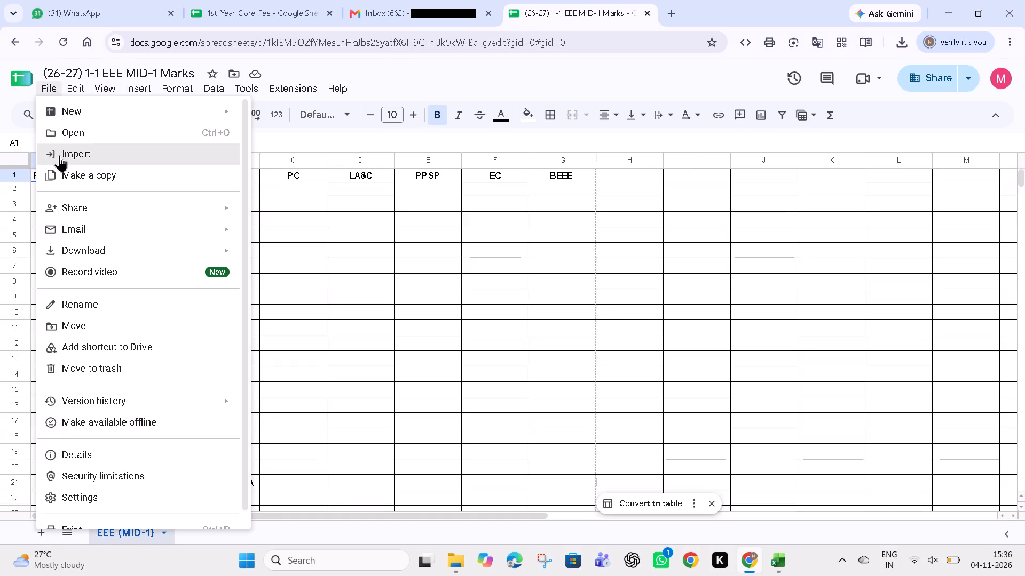
pyautogui.click(59, 155)
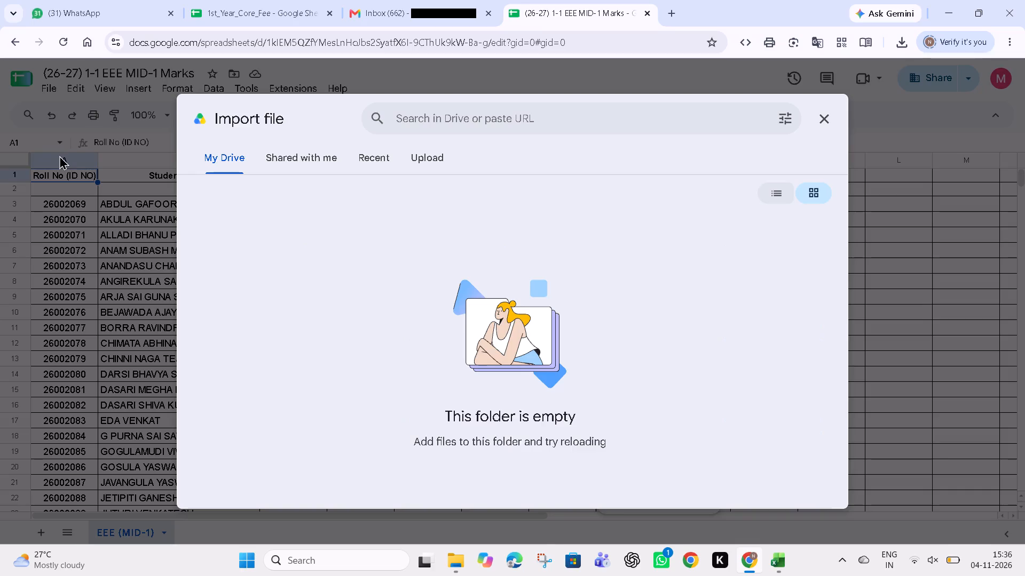
# Look through the recent, shared, upload and My Drive sources offered for the file import.
pyautogui.click(372, 150)
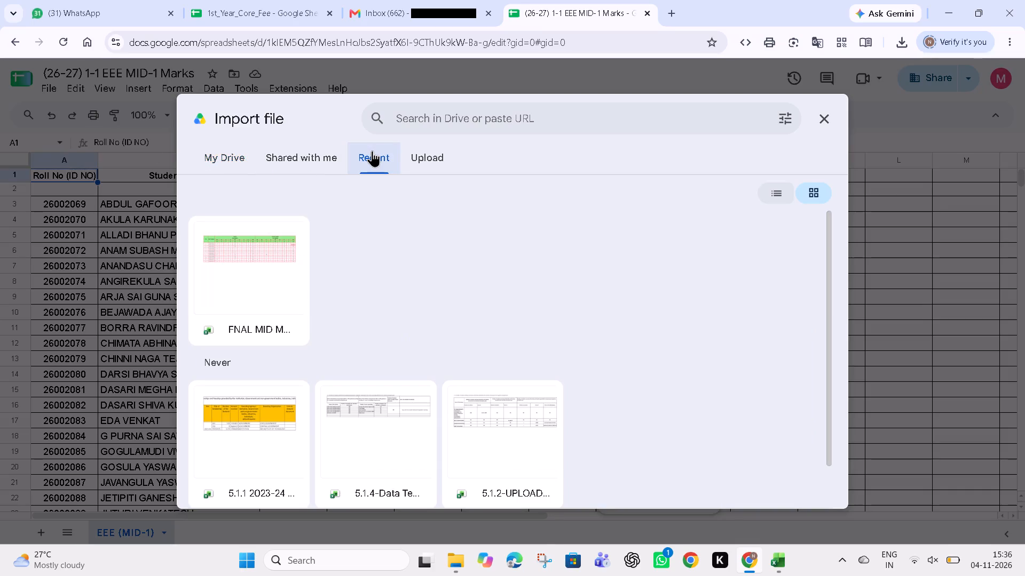
pyautogui.click(327, 167)
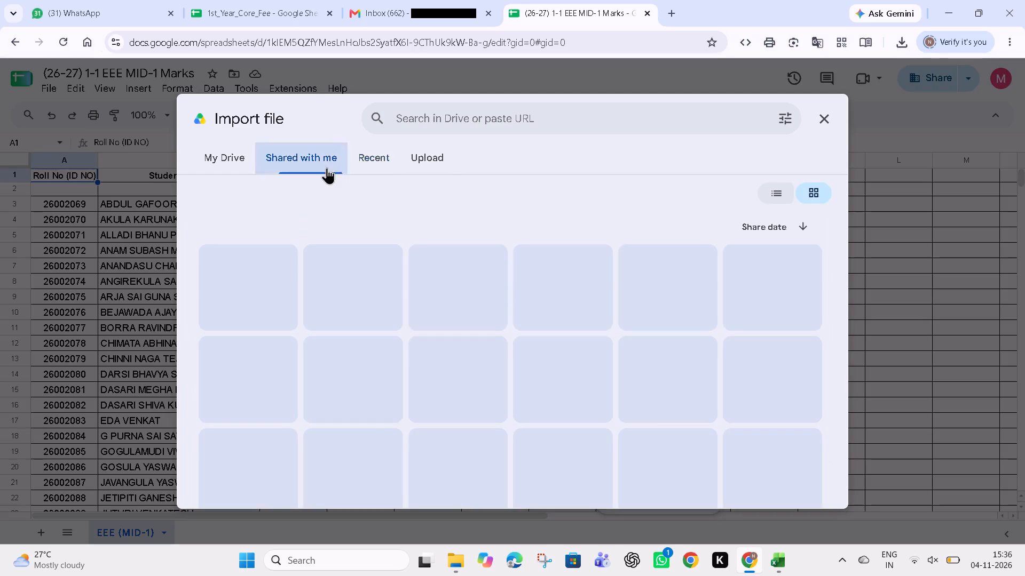
pyautogui.click(425, 162)
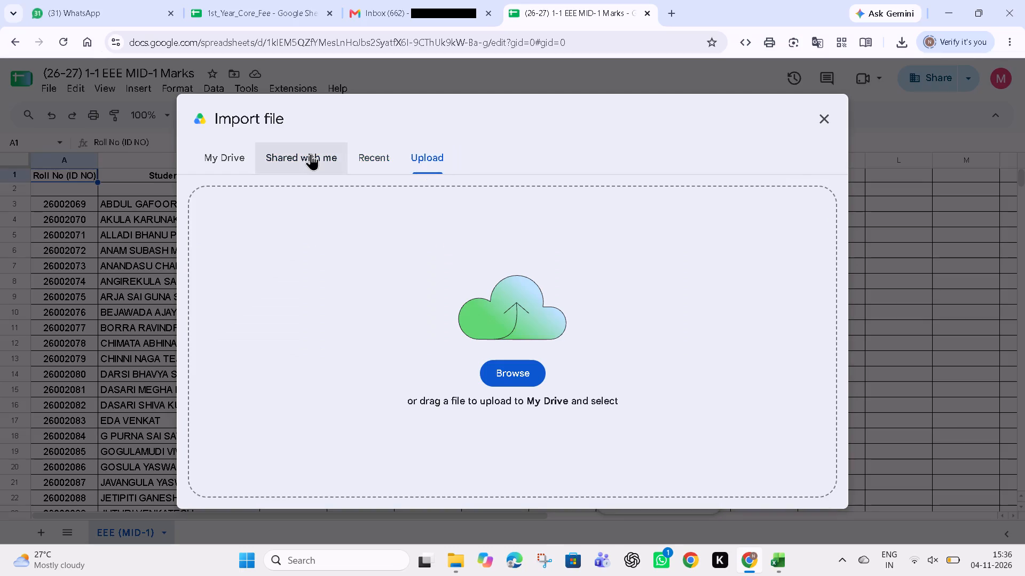
pyautogui.click(311, 154)
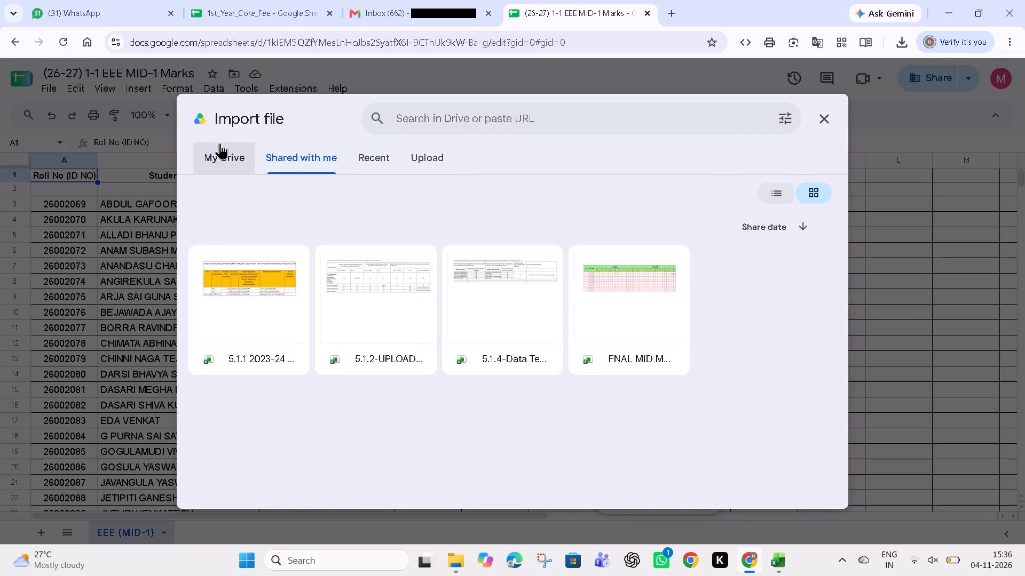
pyautogui.click(220, 143)
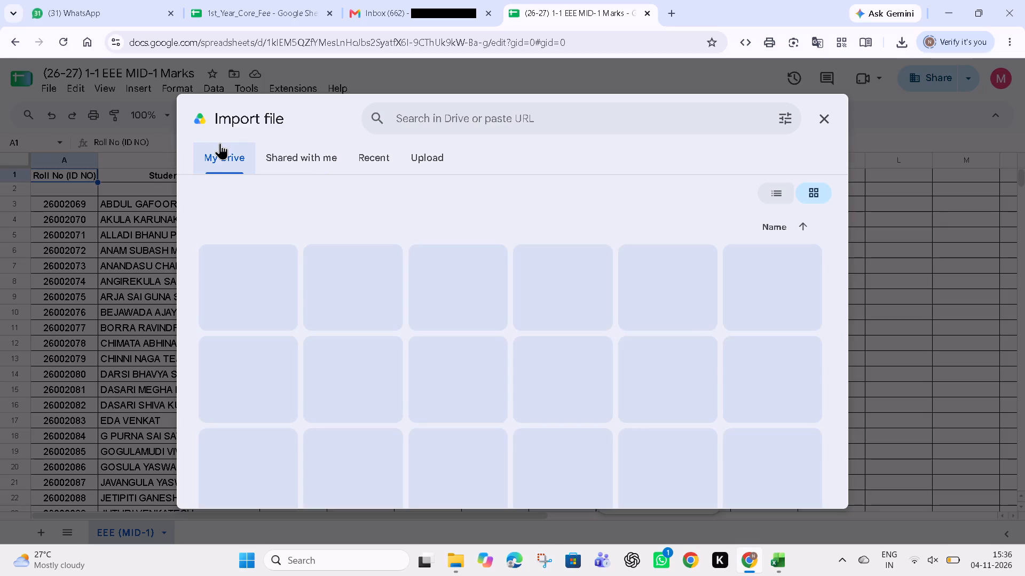
pyautogui.click(133, 129)
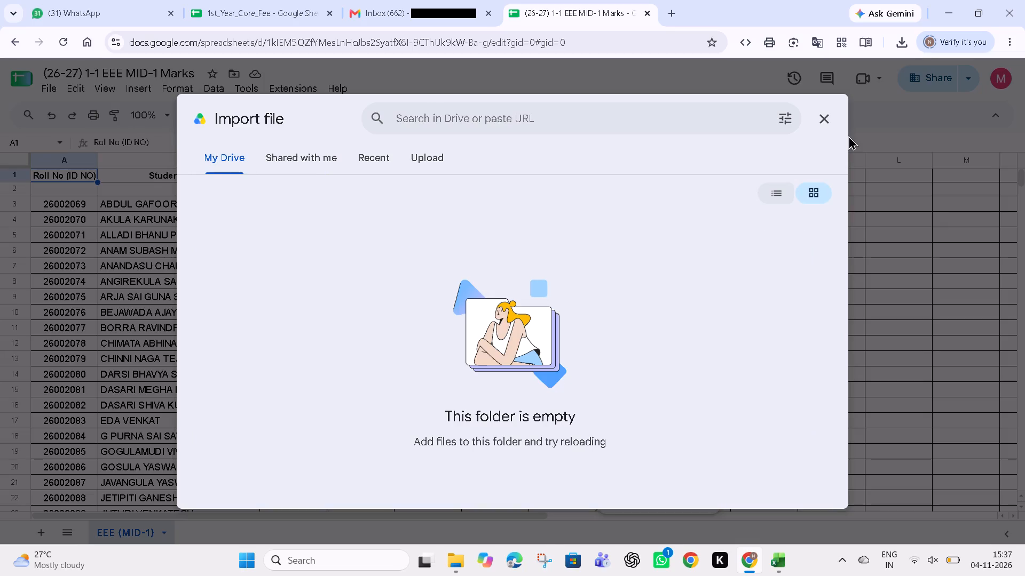
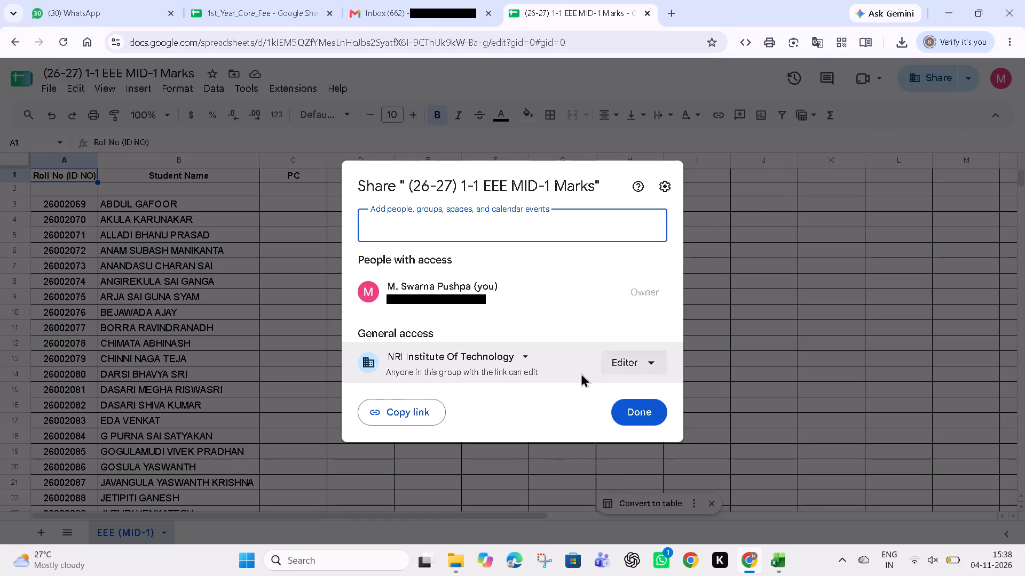
# Bring up the role and searchability options for NRI Institute Of Technology under the spreadsheet's general access.
pyautogui.click(636, 367)
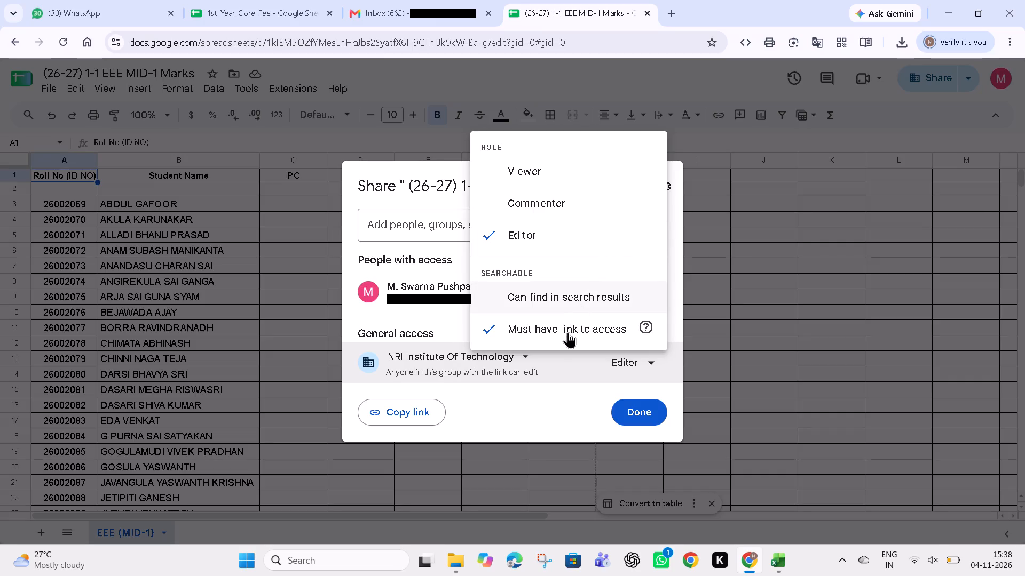
# Choose "Must have link to access" for NRI Institute Of Technology's editor access and copy the spreadsheet's sharing link.
pyautogui.click(593, 337)
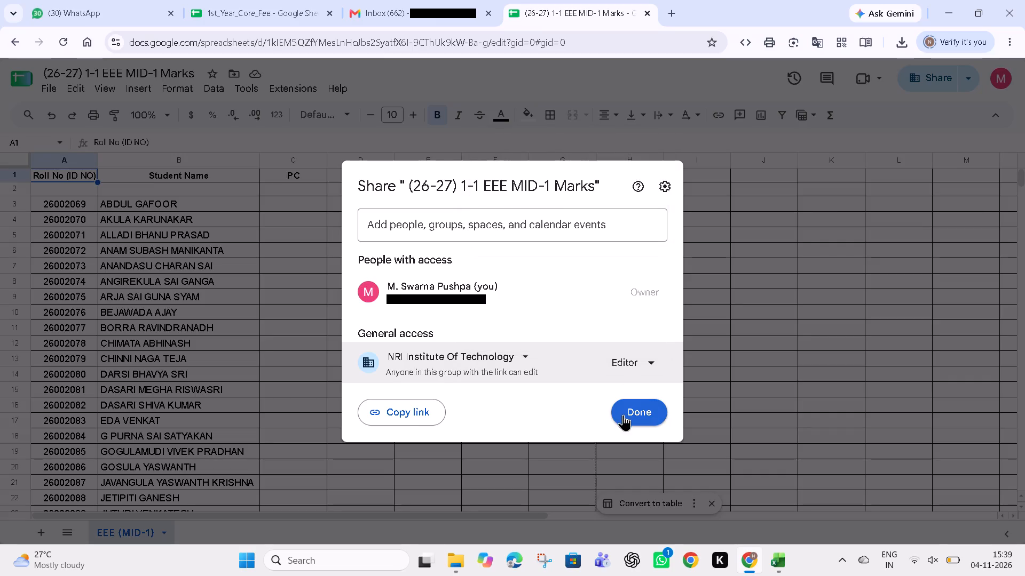
pyautogui.click(398, 411)
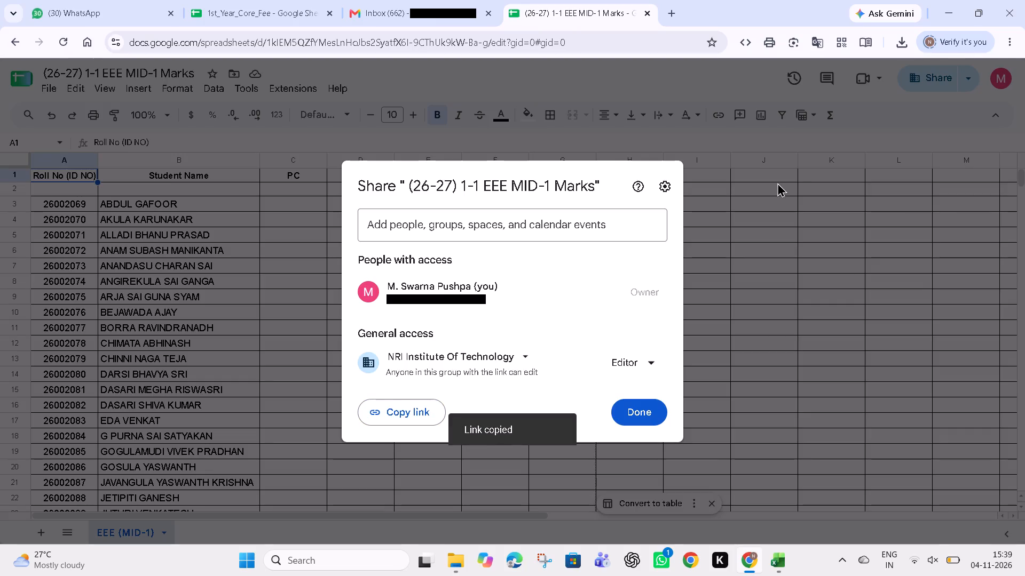
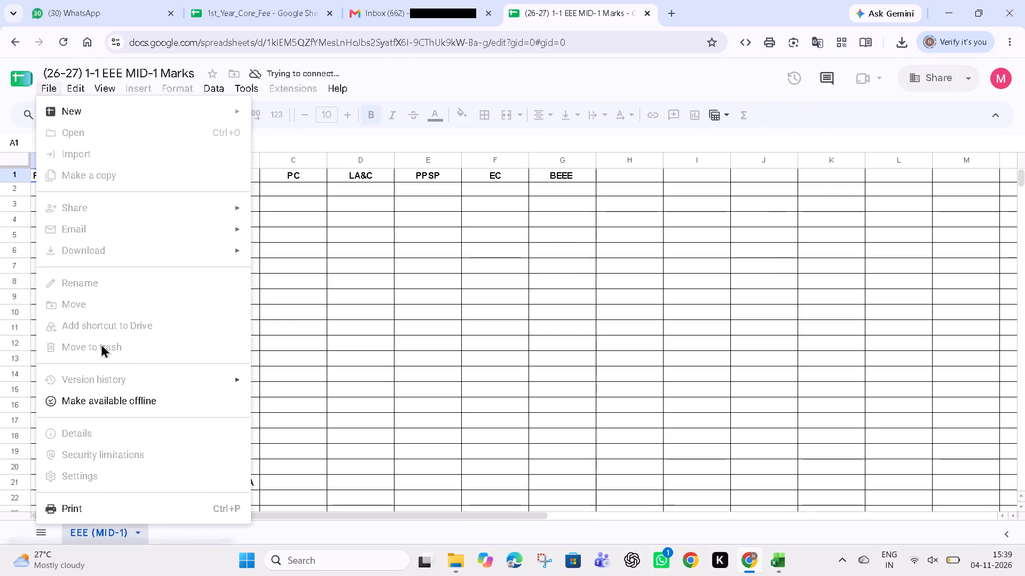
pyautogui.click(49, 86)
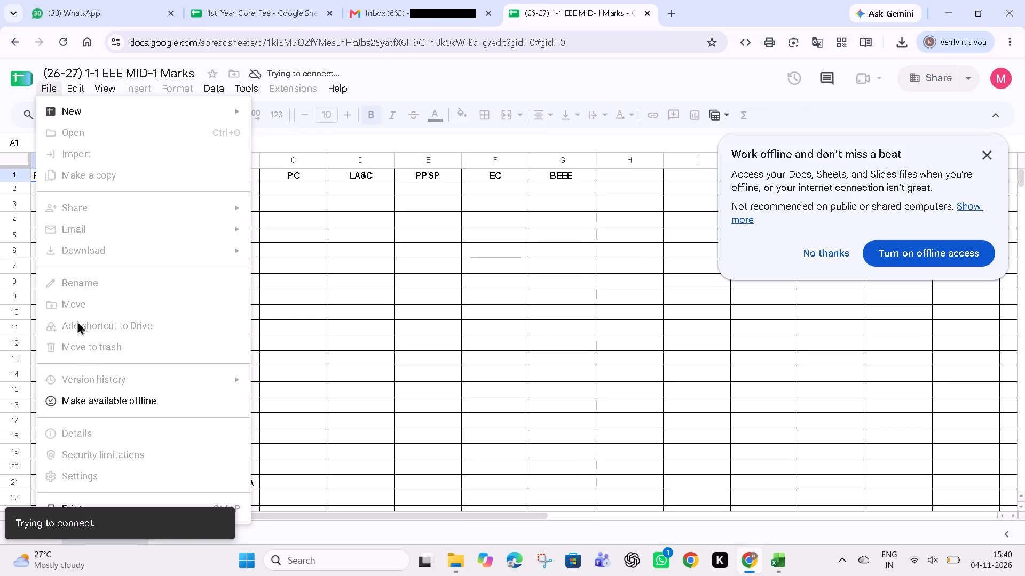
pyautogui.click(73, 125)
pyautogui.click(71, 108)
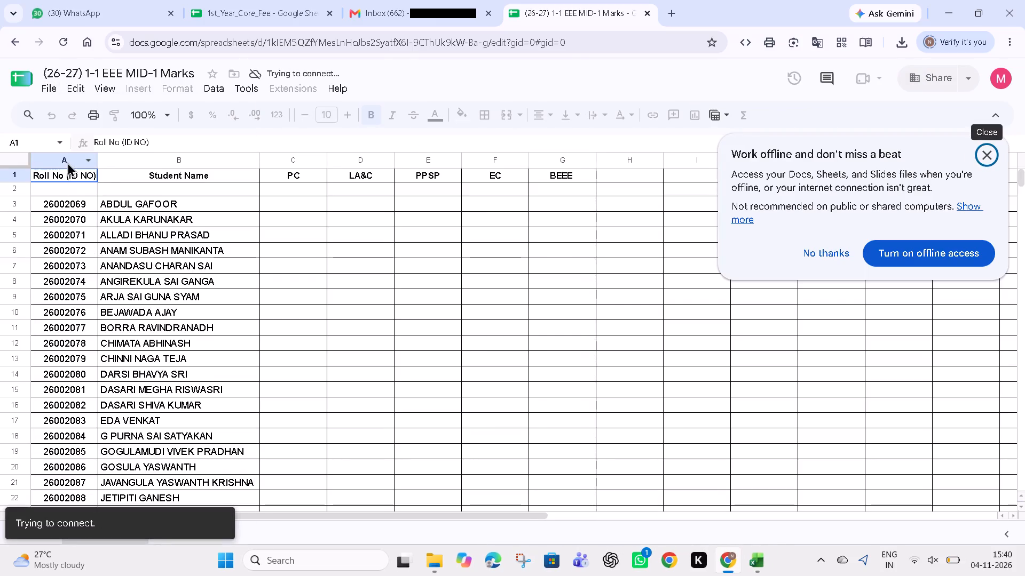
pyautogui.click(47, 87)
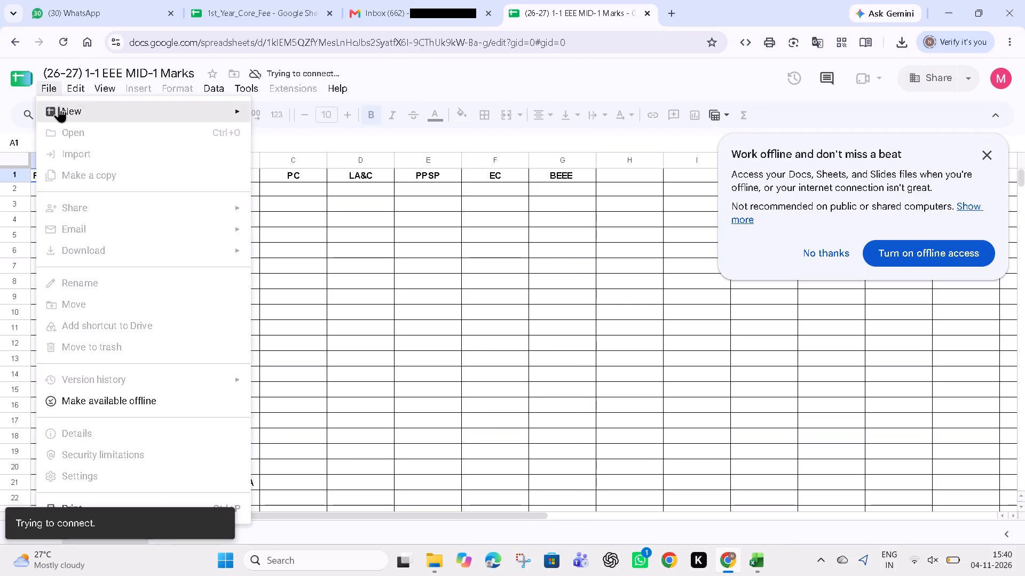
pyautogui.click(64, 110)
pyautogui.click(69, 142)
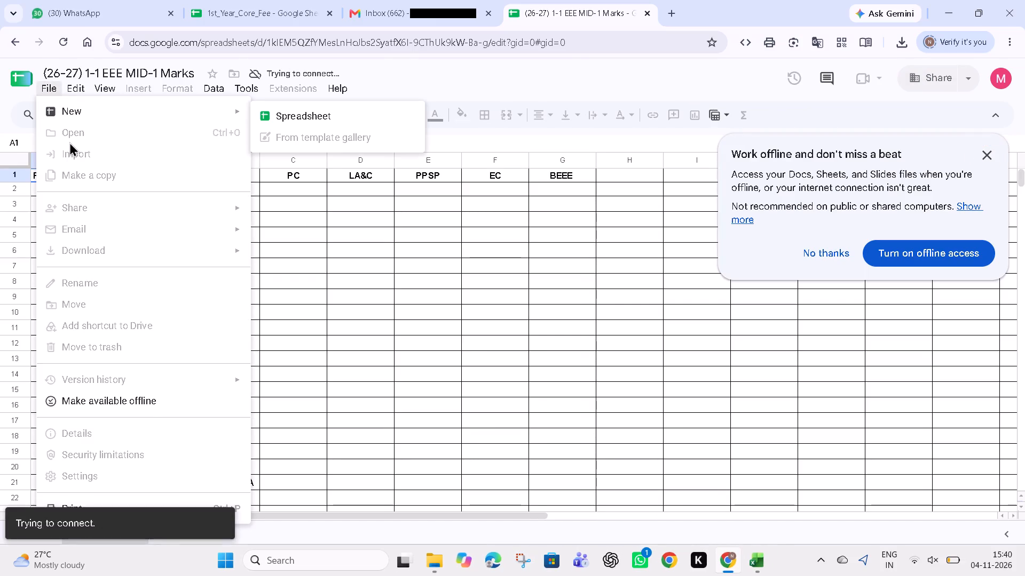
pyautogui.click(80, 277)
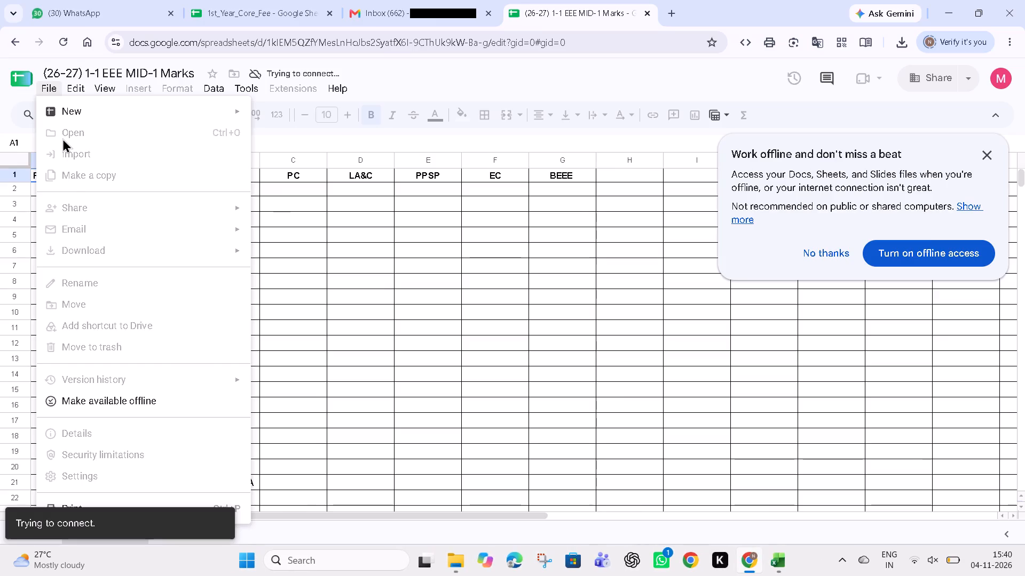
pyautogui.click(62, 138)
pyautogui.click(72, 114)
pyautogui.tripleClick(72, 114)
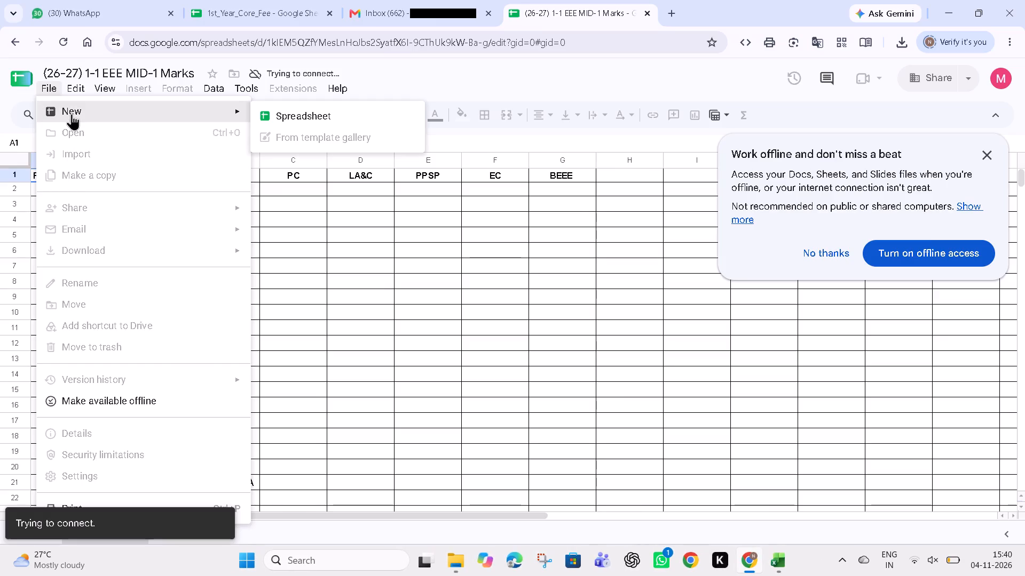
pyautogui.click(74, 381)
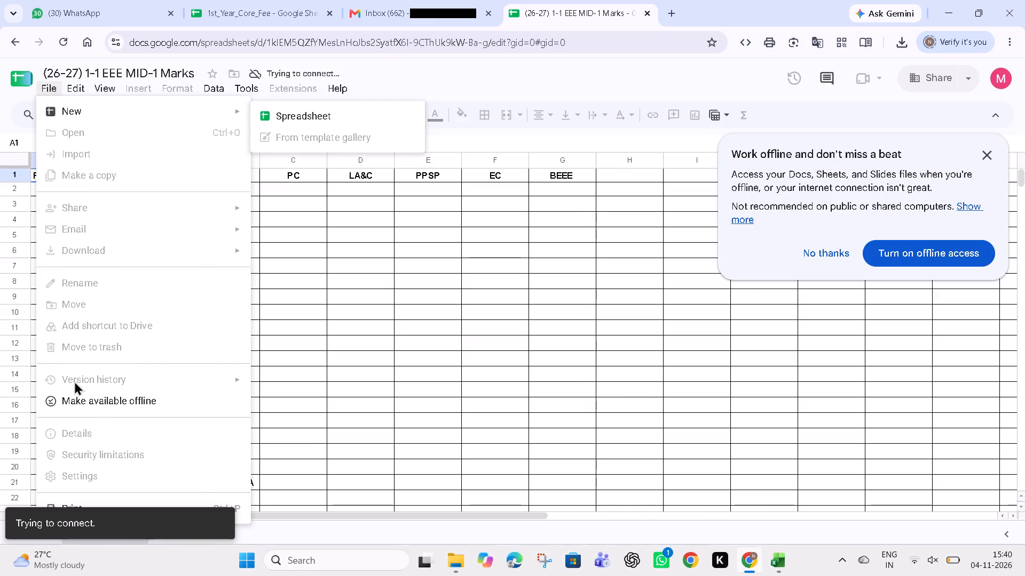
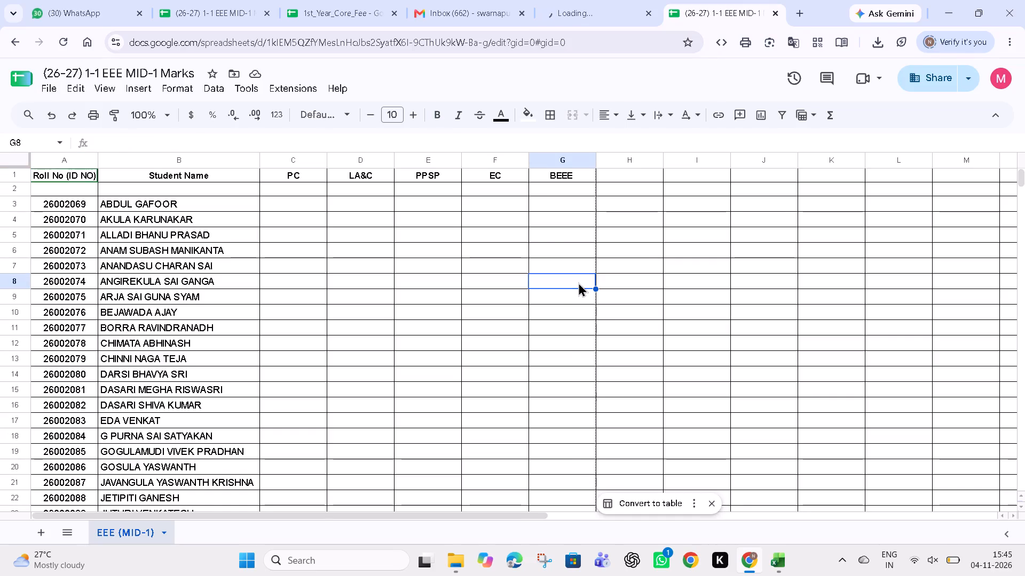
# Check which Google accounts are available in the spreadsheet's account list, and dismiss it.
pyautogui.click(1004, 76)
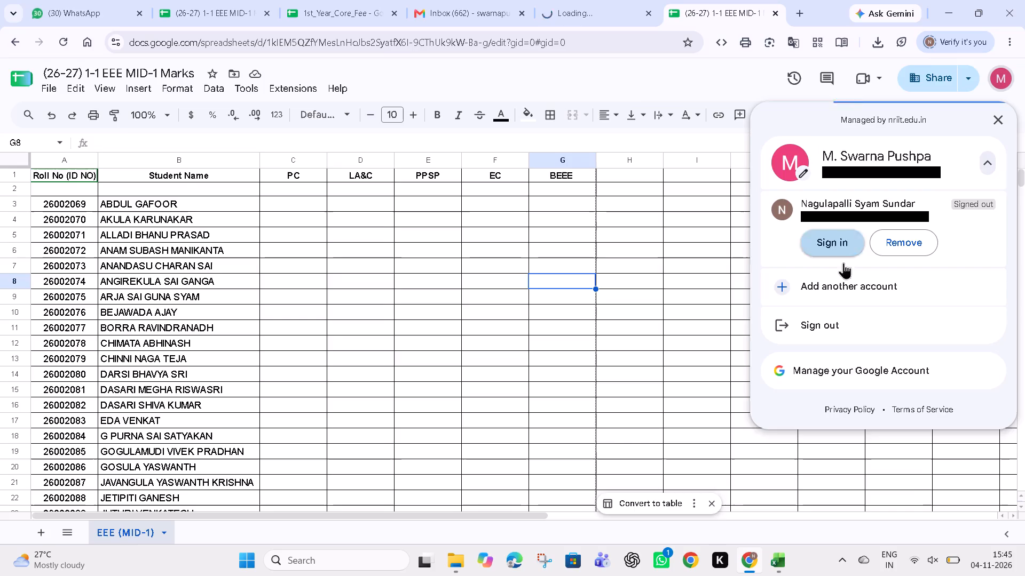
pyautogui.click(700, 81)
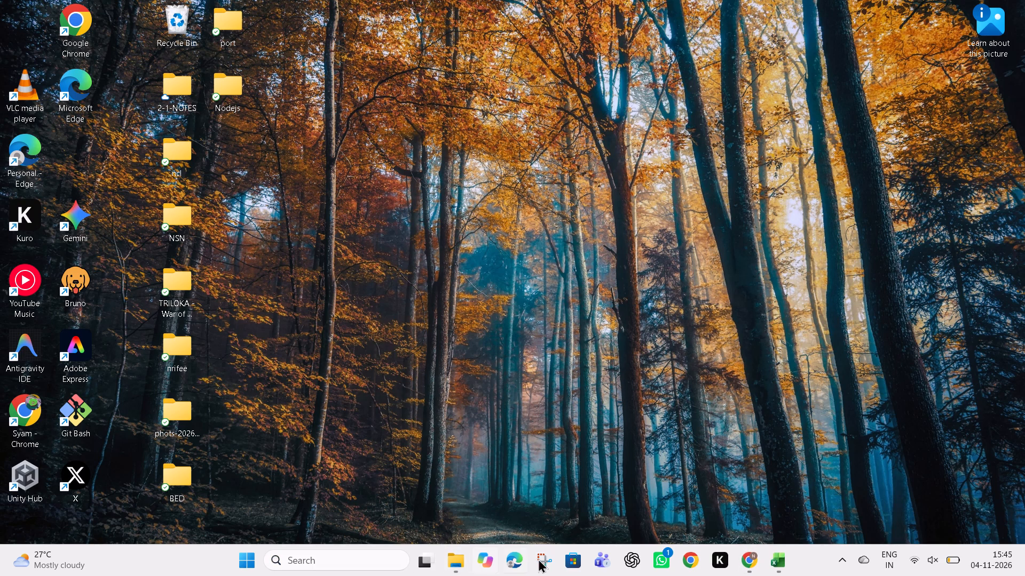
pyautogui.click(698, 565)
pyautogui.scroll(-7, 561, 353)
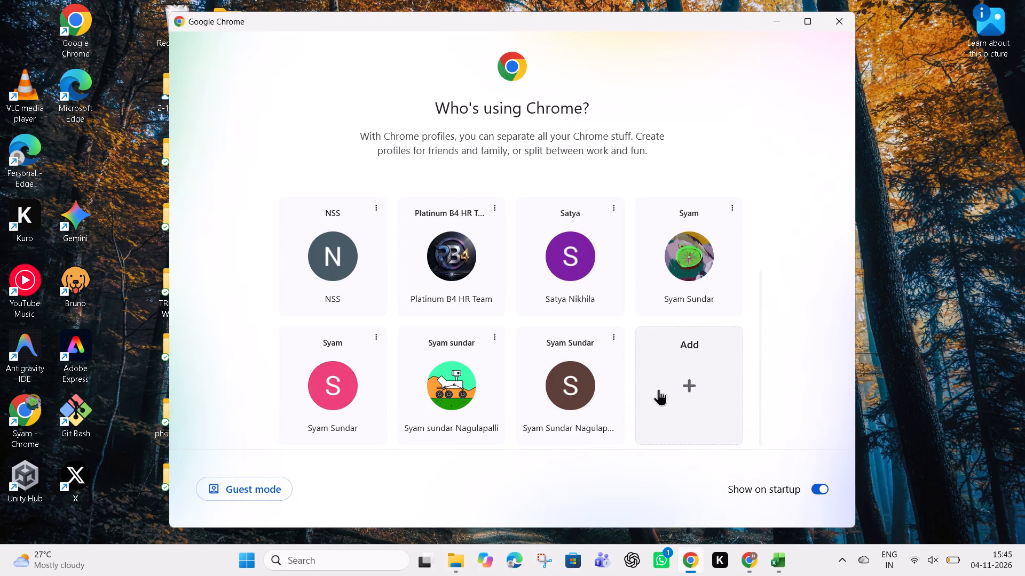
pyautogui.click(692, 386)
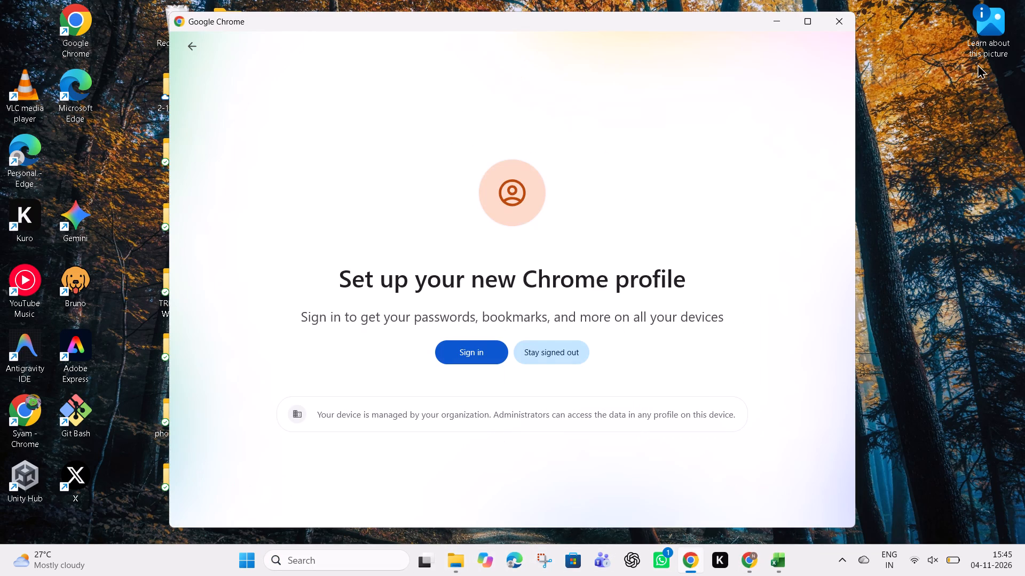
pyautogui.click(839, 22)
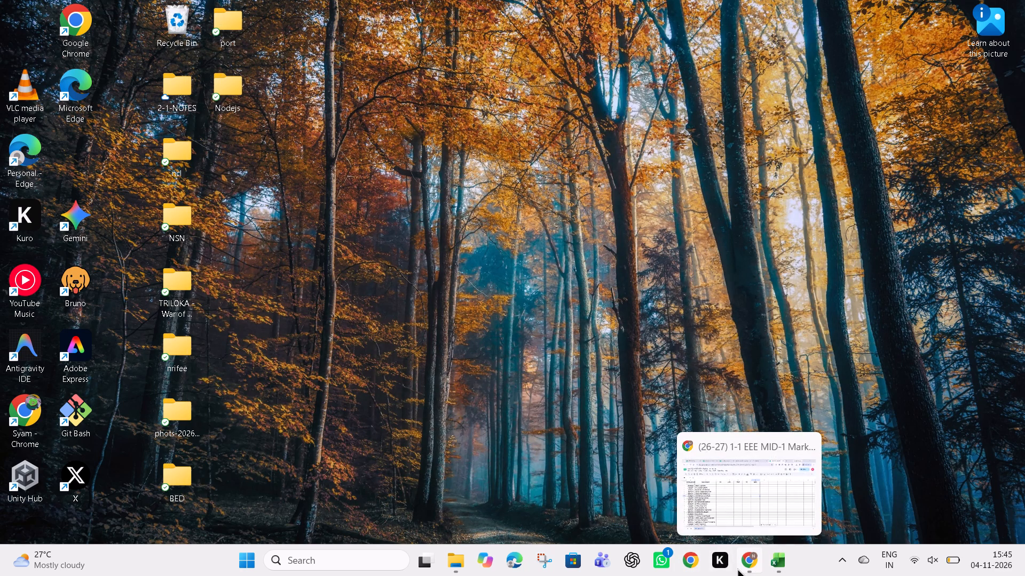
# Switch to the EEE MID-1 Marks spreadsheet in Chrome and start adding another Google account from the account options.
pyautogui.click(737, 568)
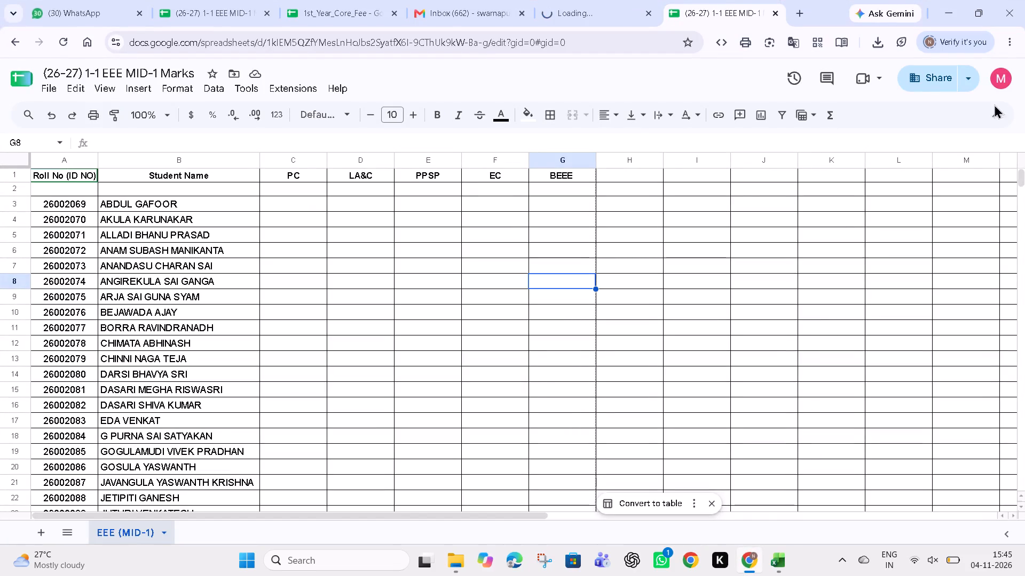
pyautogui.click(1003, 73)
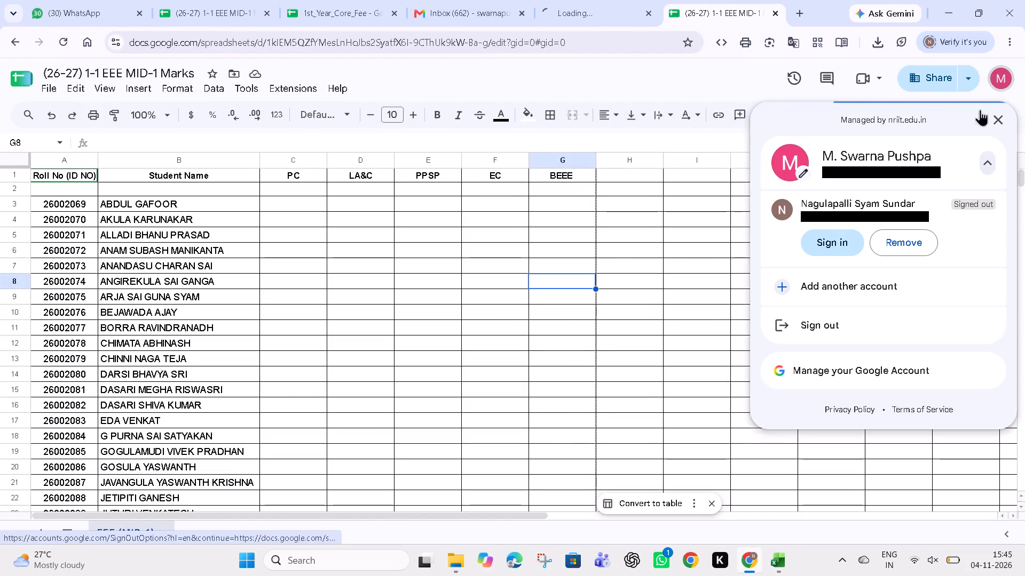
pyautogui.click(899, 281)
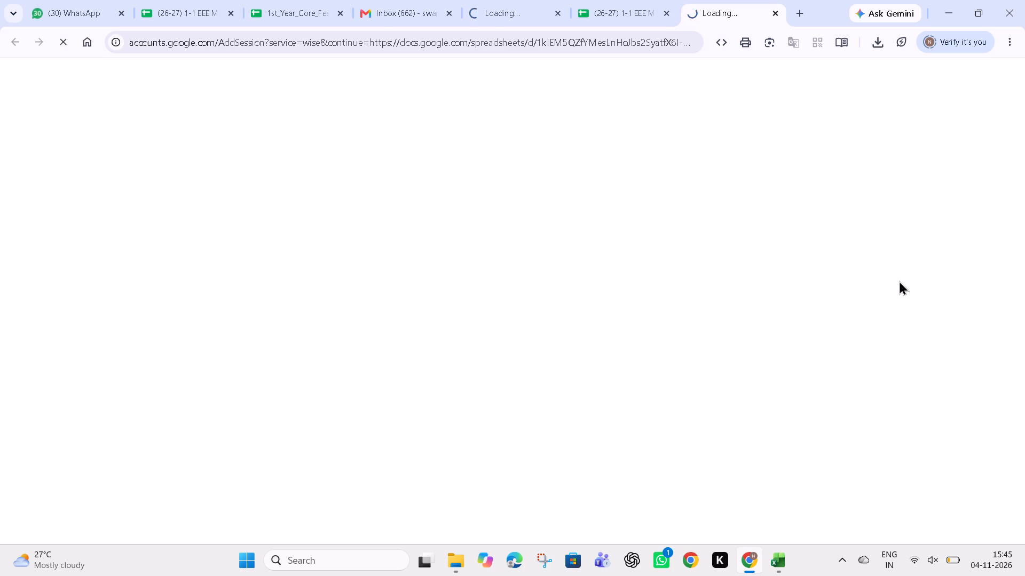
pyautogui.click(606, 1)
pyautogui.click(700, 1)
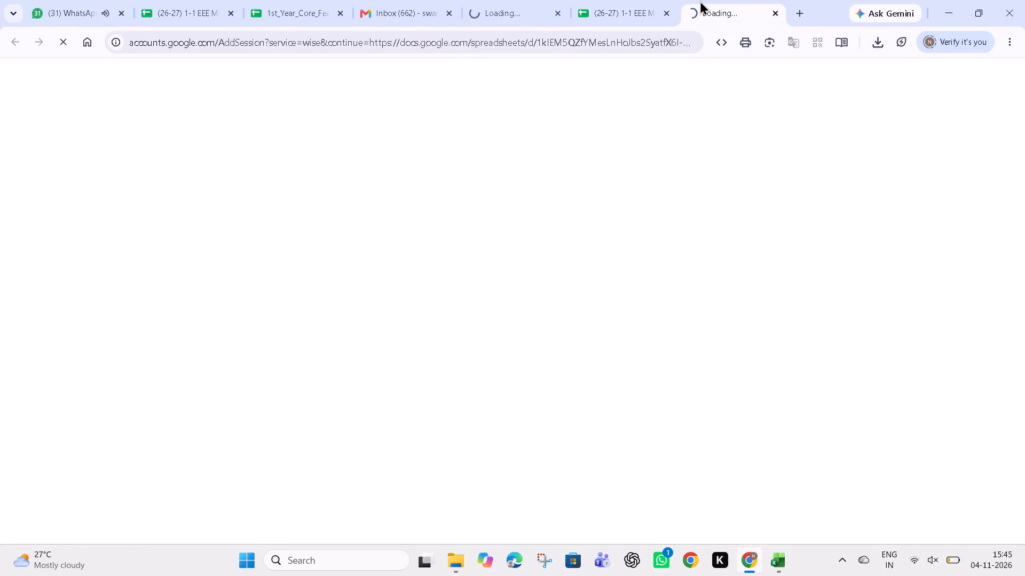
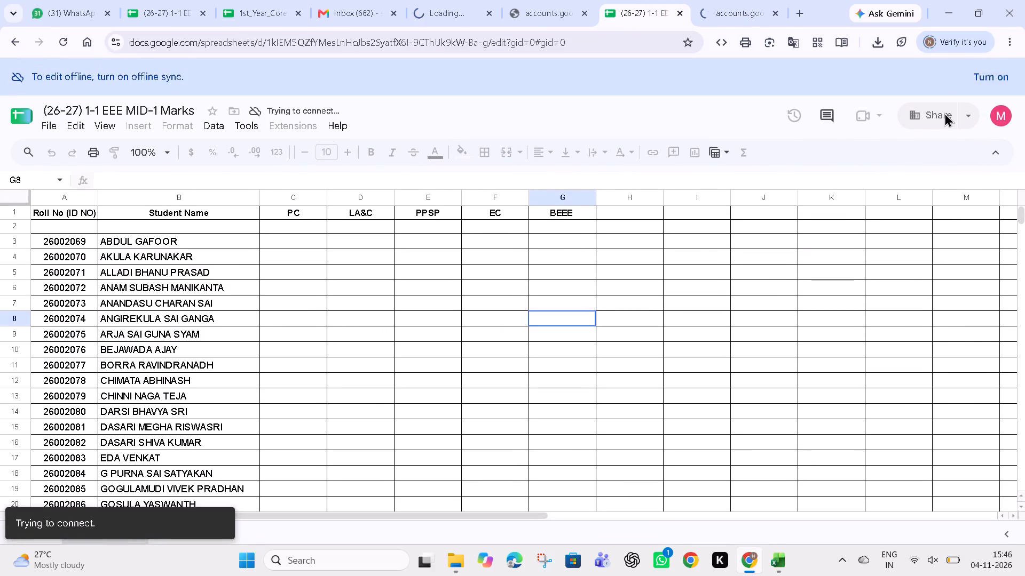
# Start turning on offline sync for the (26-27) 1-1 EEE MID-1 Marks spreadsheet.
pyautogui.click(961, 116)
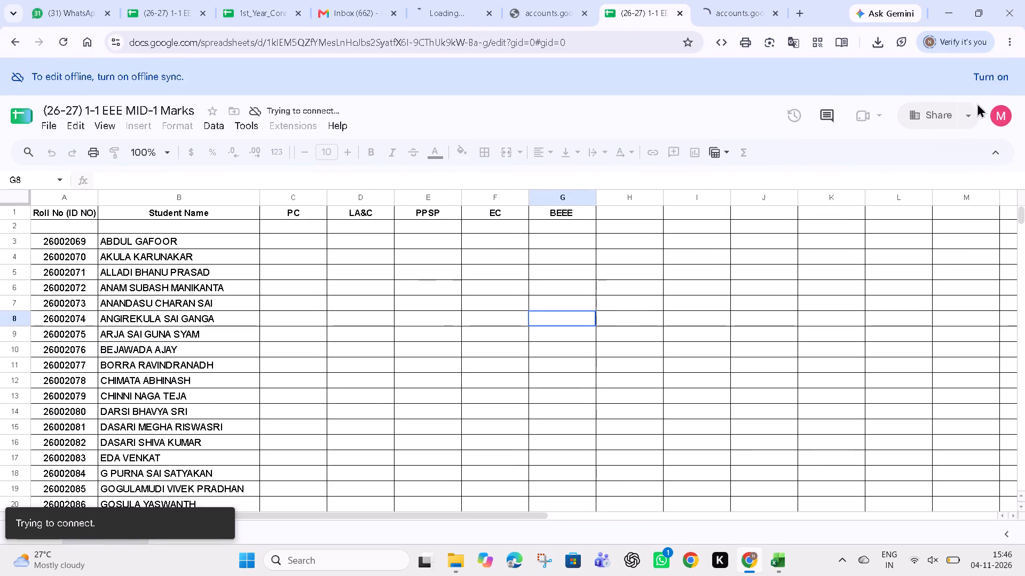
pyautogui.click(992, 80)
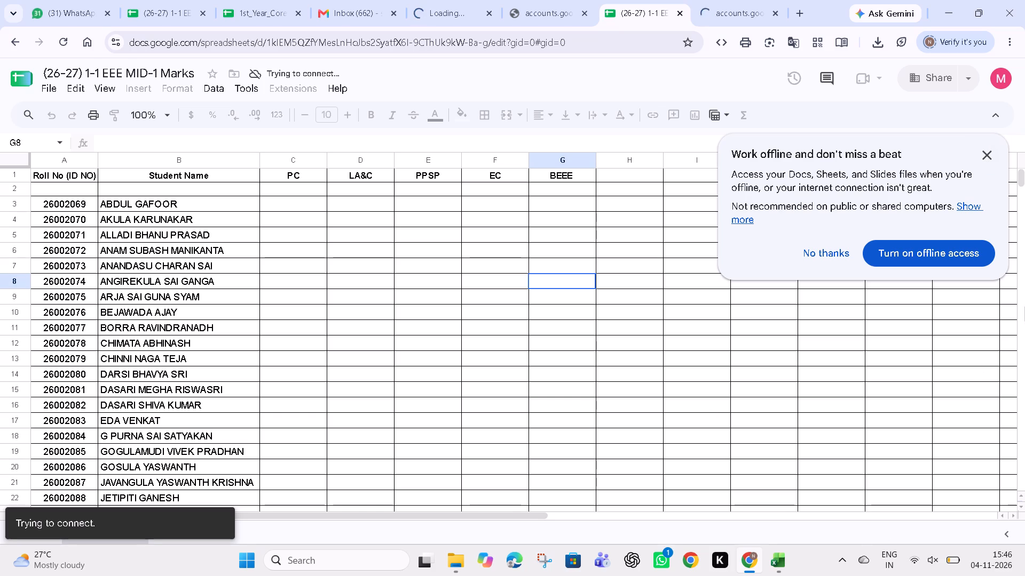
# Dismiss the offline access suggestion over the EEE MID-1 Marks spreadsheet and check the computer's Wi-Fi connection.
pyautogui.click(988, 146)
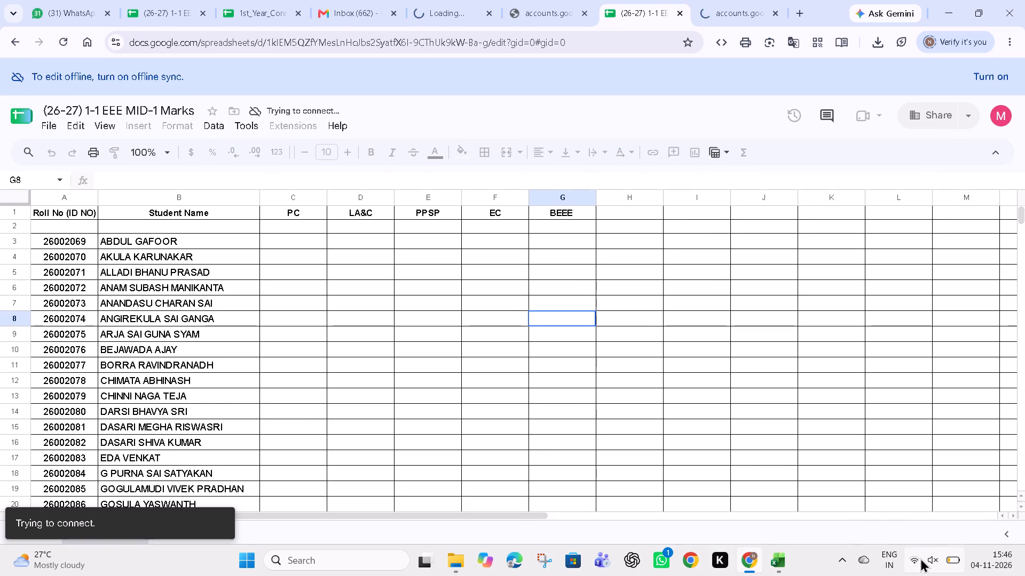
pyautogui.click(920, 558)
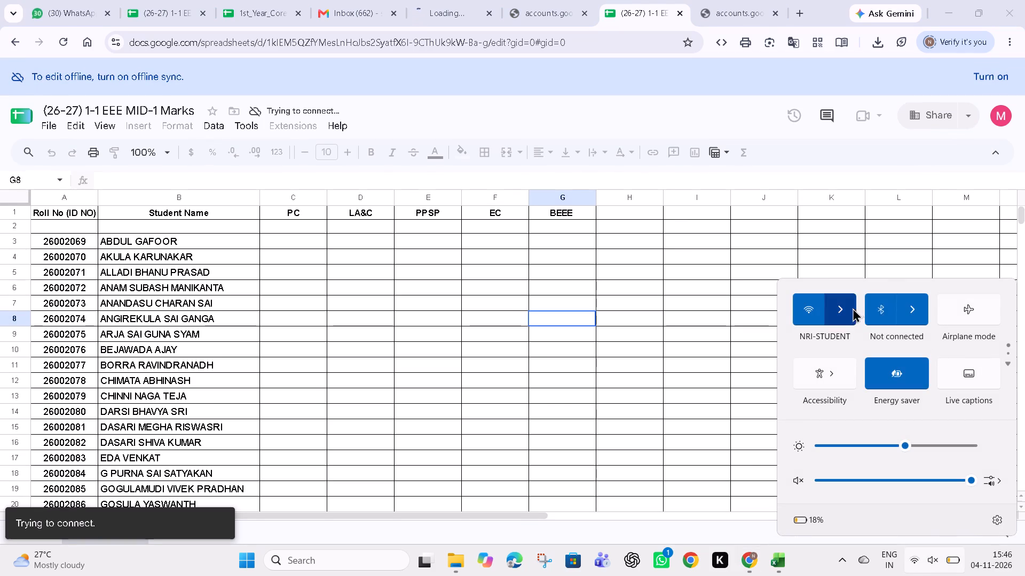
pyautogui.click(836, 149)
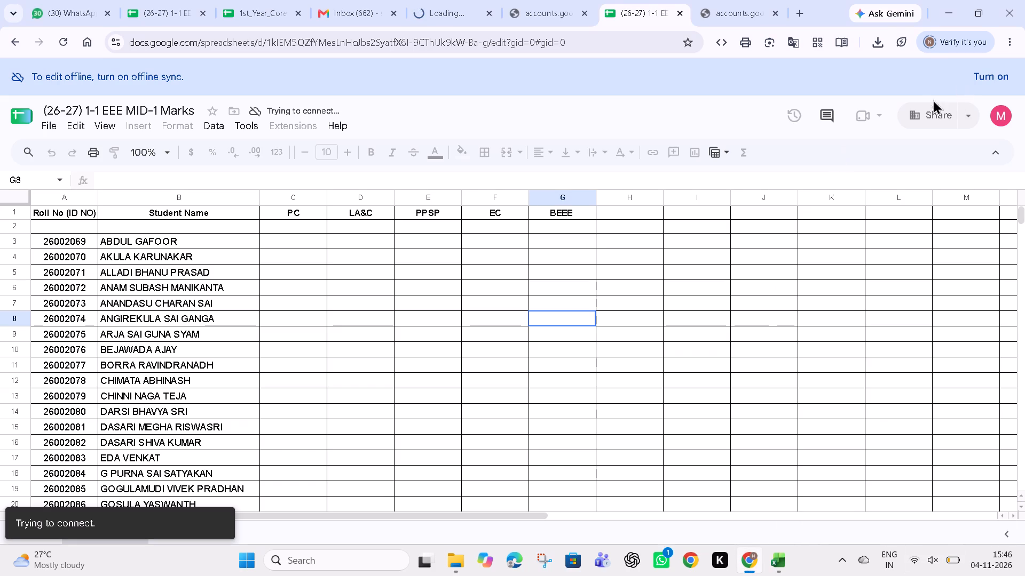
# Turn on offline sync for editing the EEE MID-1 Marks spreadsheet.
pyautogui.click(927, 107)
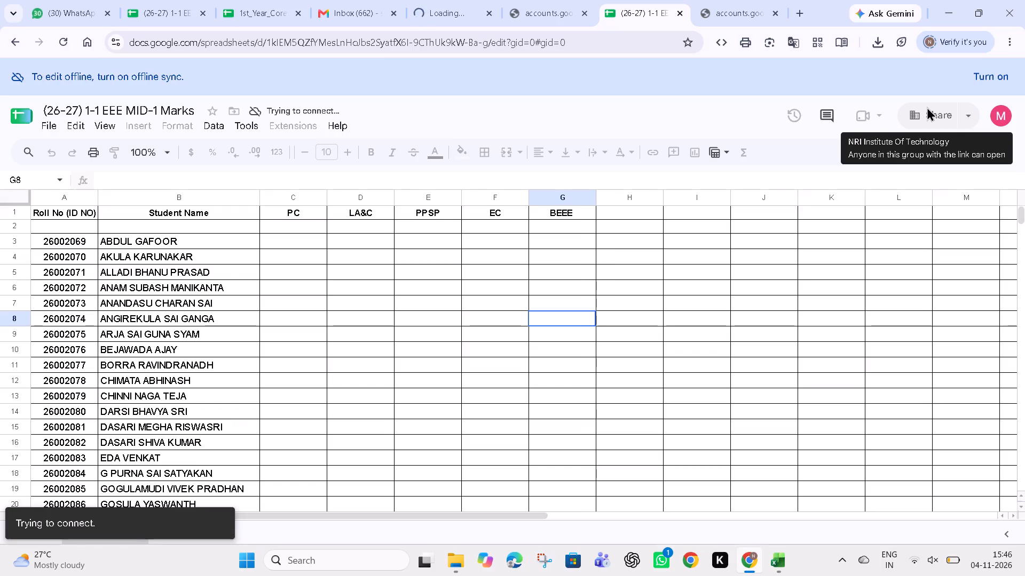
pyautogui.click(999, 75)
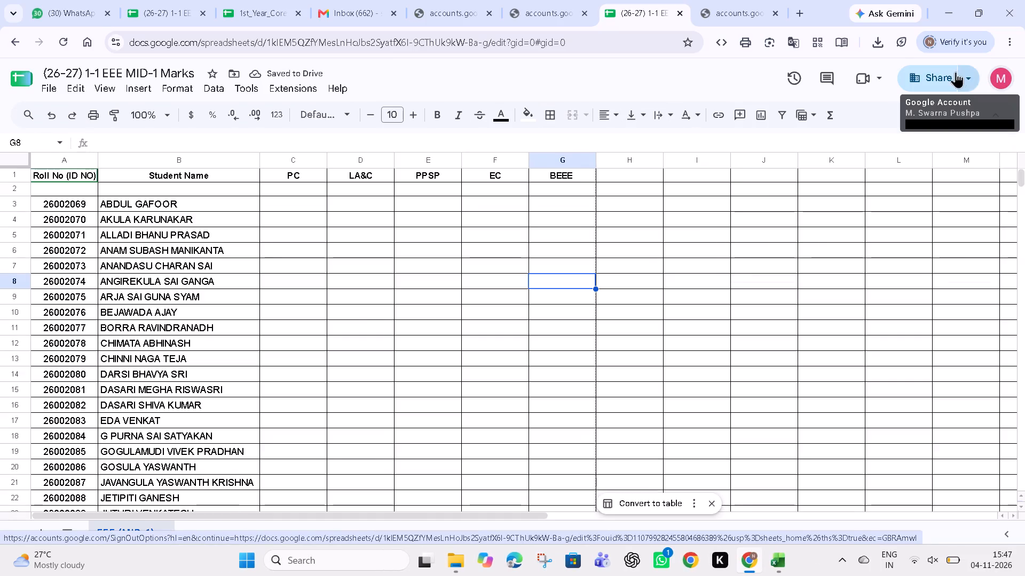
# Open the sharing settings of the "(26-27) 1-1 EEE MID-1 Marks" spreadsheet.
pyautogui.click(968, 77)
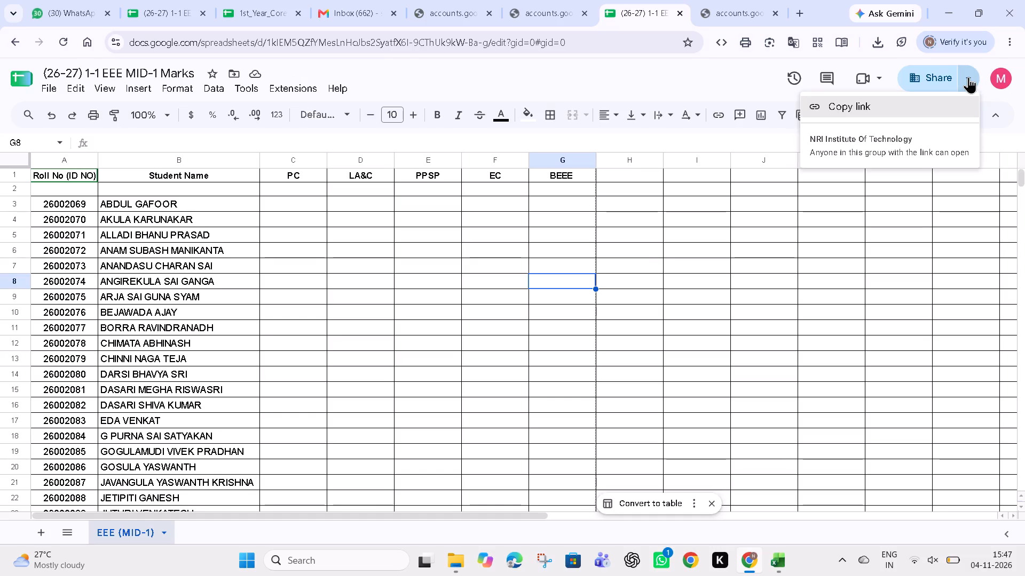
pyautogui.click(941, 71)
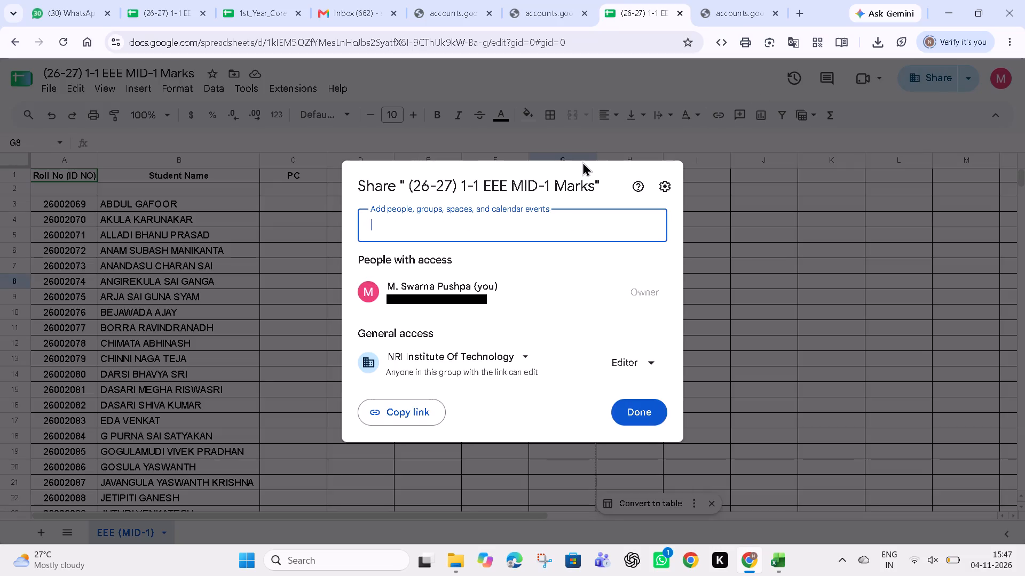
# Share the spreadsheet with the first suggested contact as an Editor, keeping notification on and leaving the message blank.
pyautogui.click(488, 229)
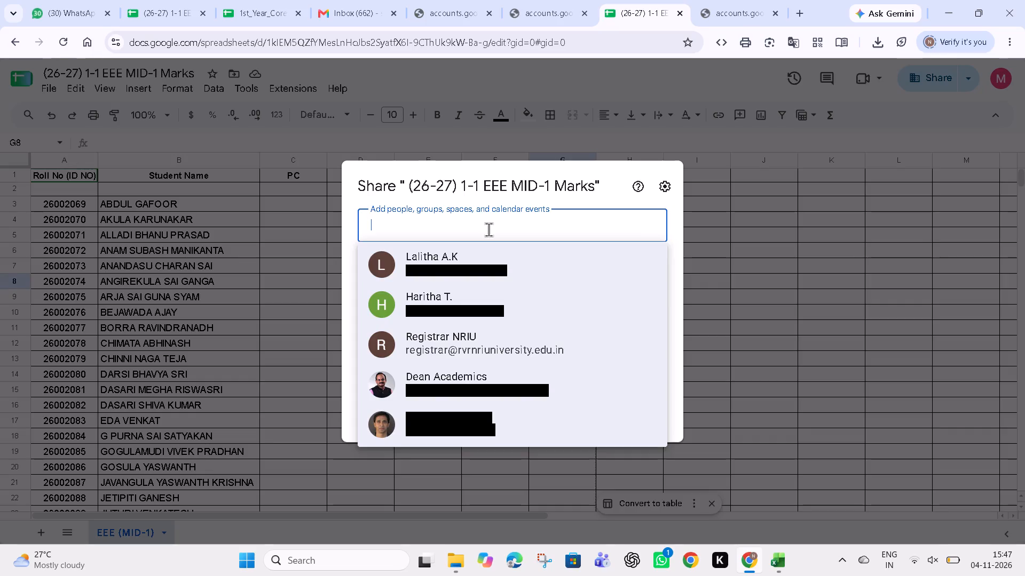
pyautogui.click(487, 269)
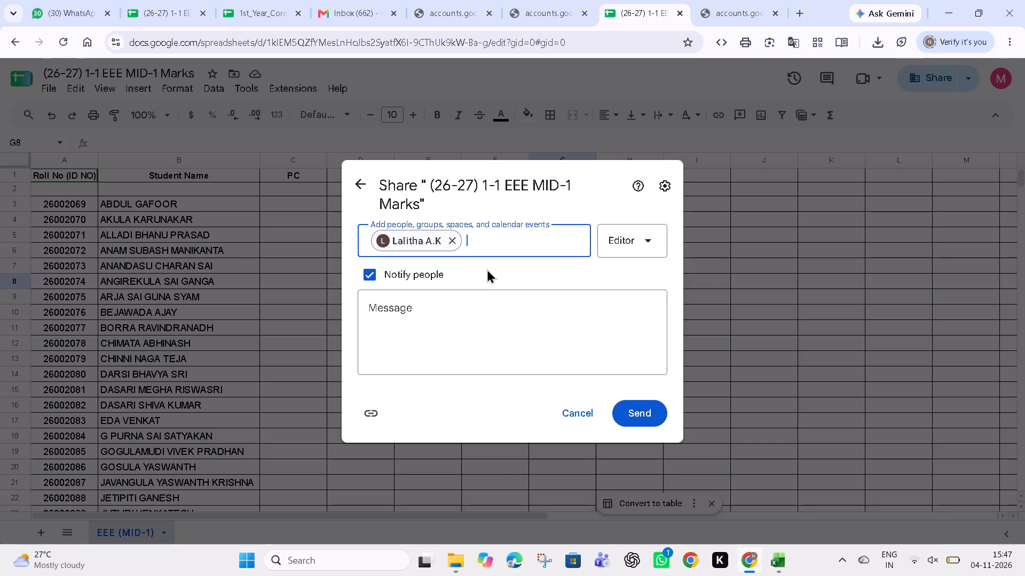
pyautogui.click(633, 414)
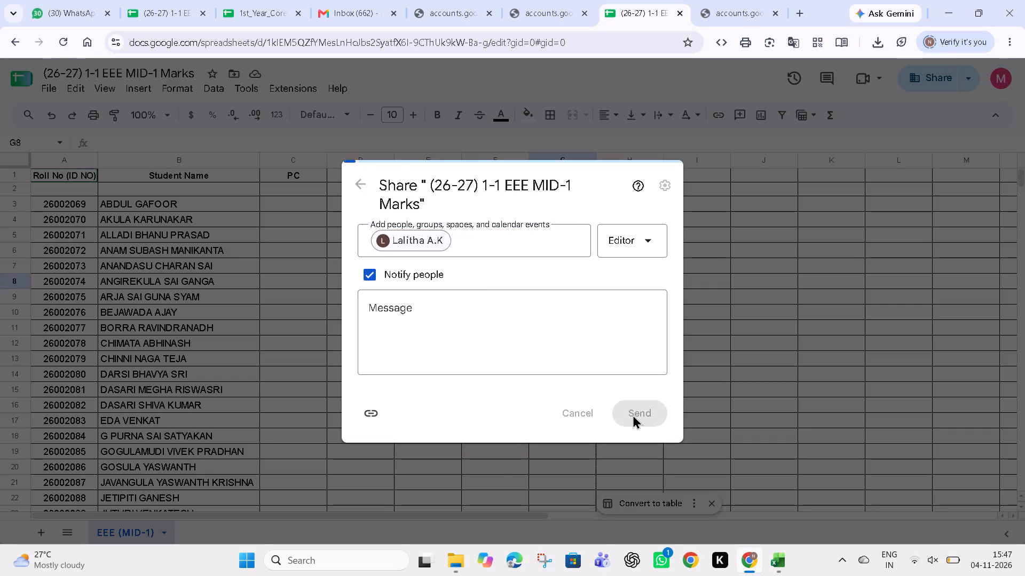
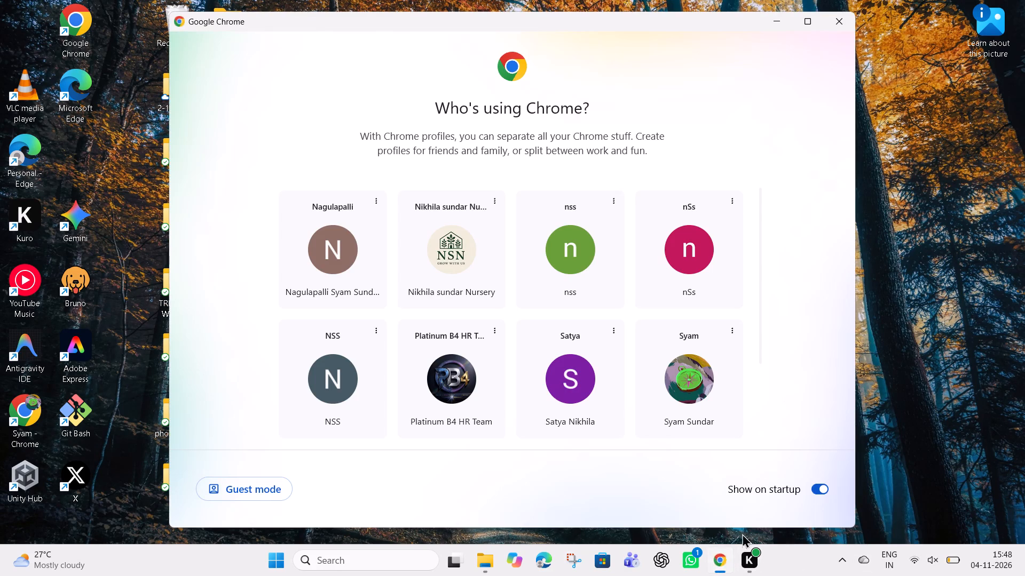
# Look through the available Chrome profiles and open a browser window with the "Nagulapalli" profile.
pyautogui.moveTo(742, 533); pyautogui.dragTo(655, 363)
pyautogui.scroll(-4, 655, 363)
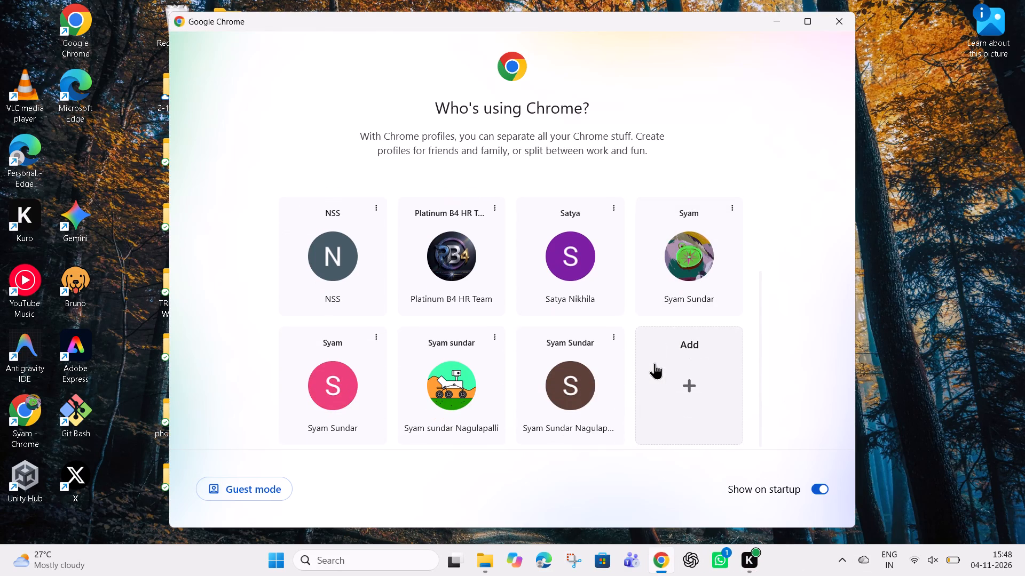
pyautogui.scroll(-5, 655, 363)
pyautogui.scroll(8, 525, 396)
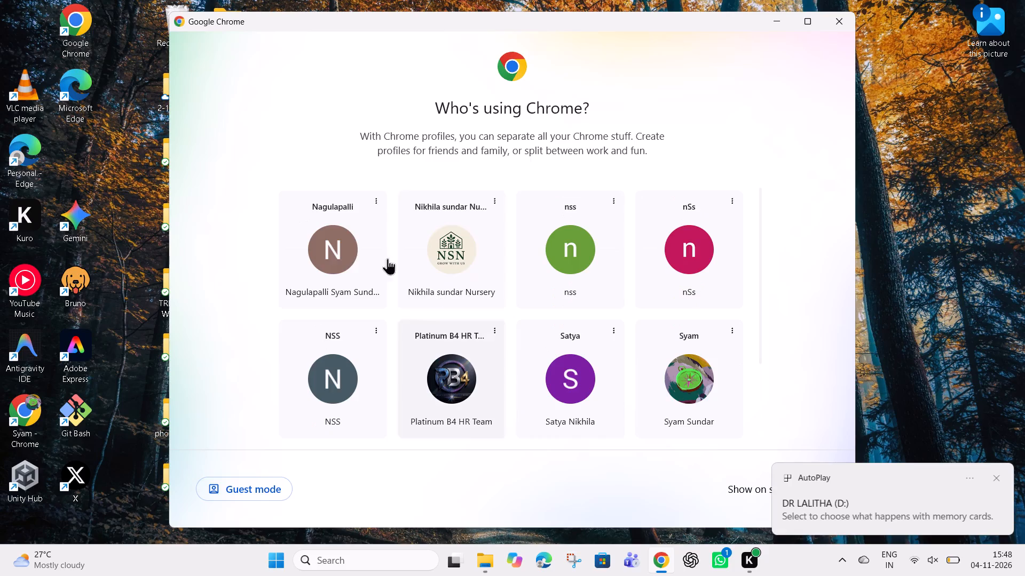
pyautogui.click(338, 256)
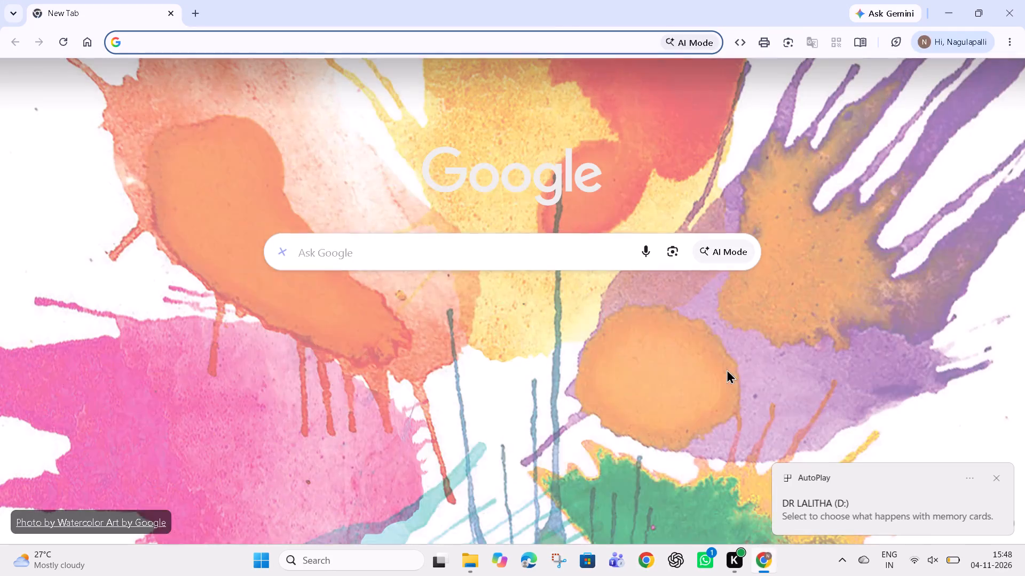
# Check the account details of the opened Chrome profile and close them again.
pyautogui.click(1004, 77)
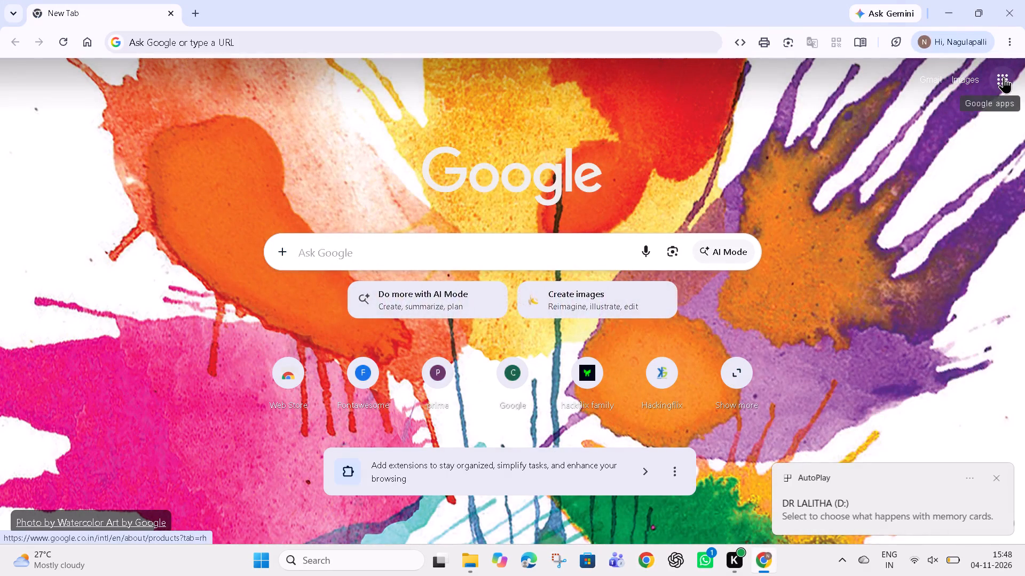
pyautogui.click(966, 38)
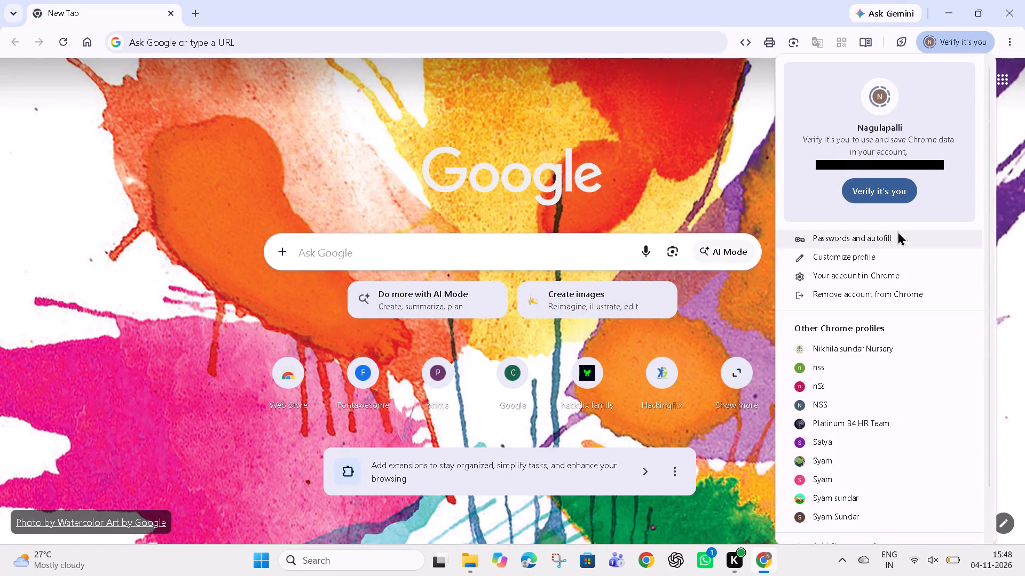
pyautogui.click(1016, 113)
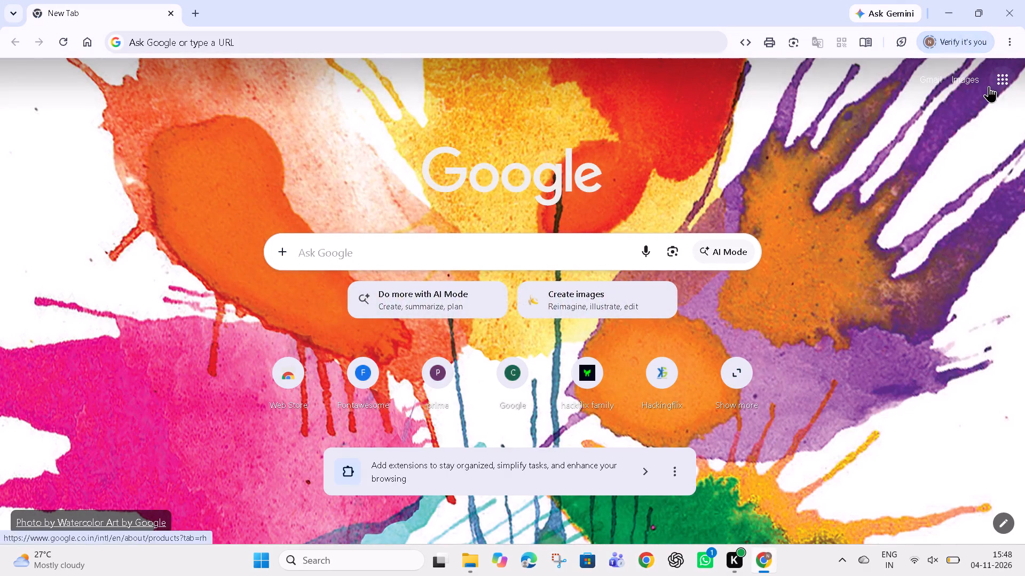
# Safely eject the "USB Attached SCSI (UAS) Mass Storage Device" from the computer.
pyautogui.click(925, 556)
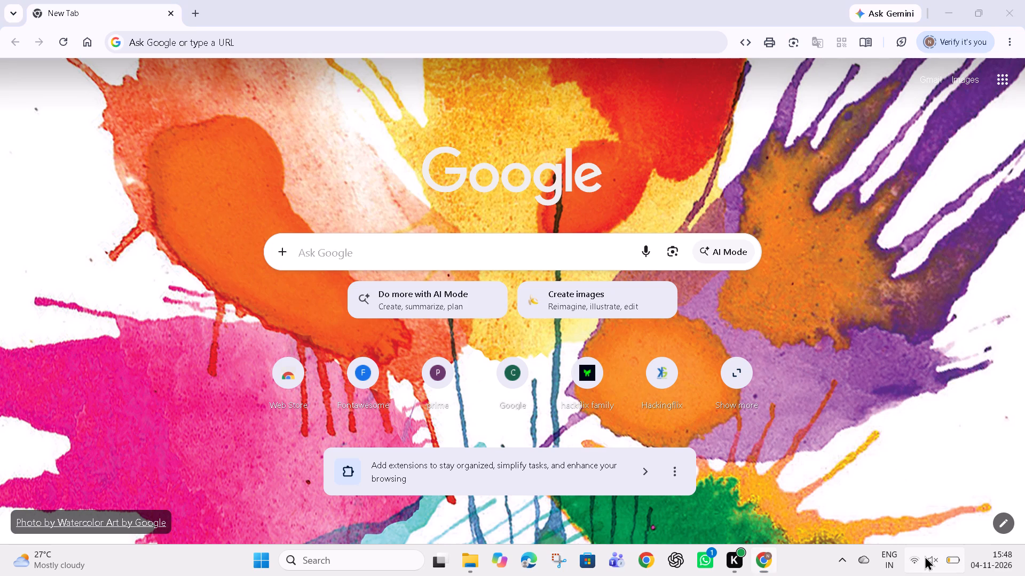
pyautogui.click(843, 561)
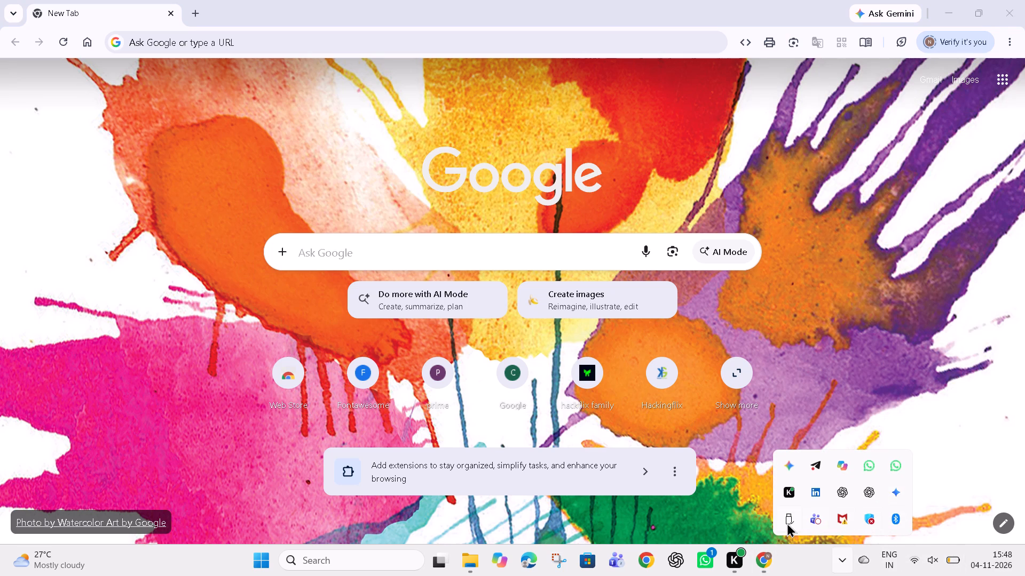
pyautogui.click(787, 523)
pyautogui.click(842, 499)
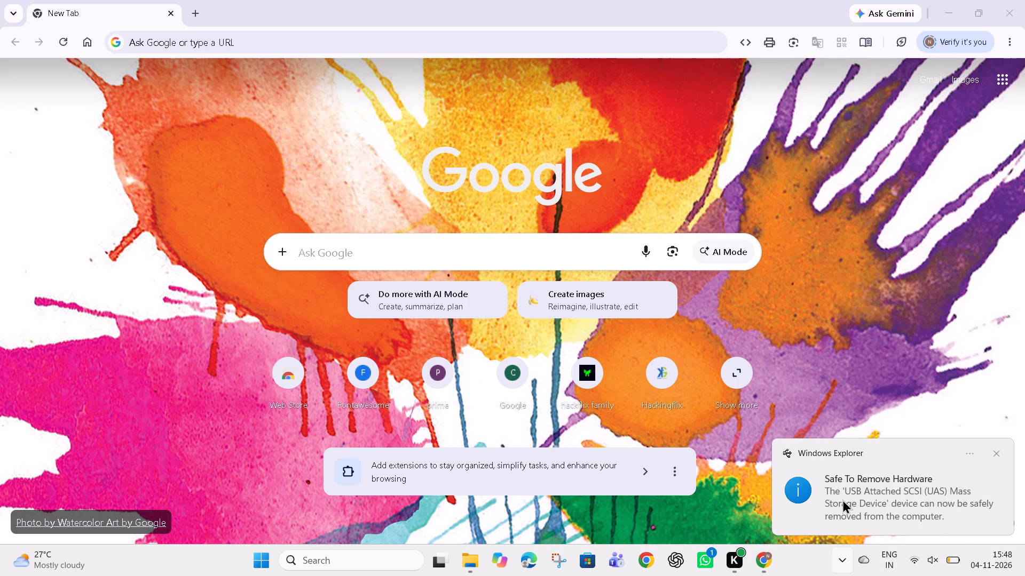
pyautogui.scroll(3, 842, 499)
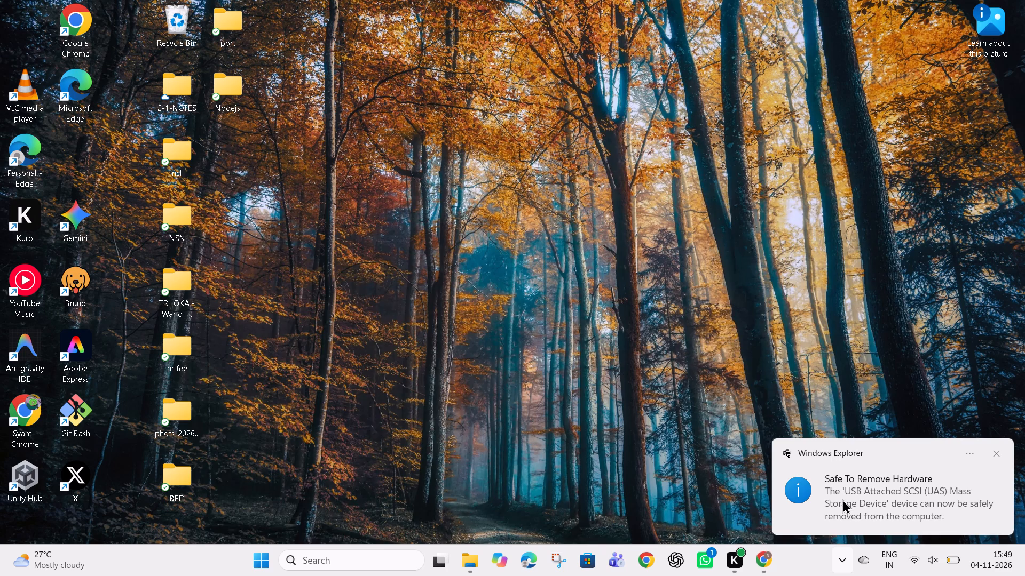